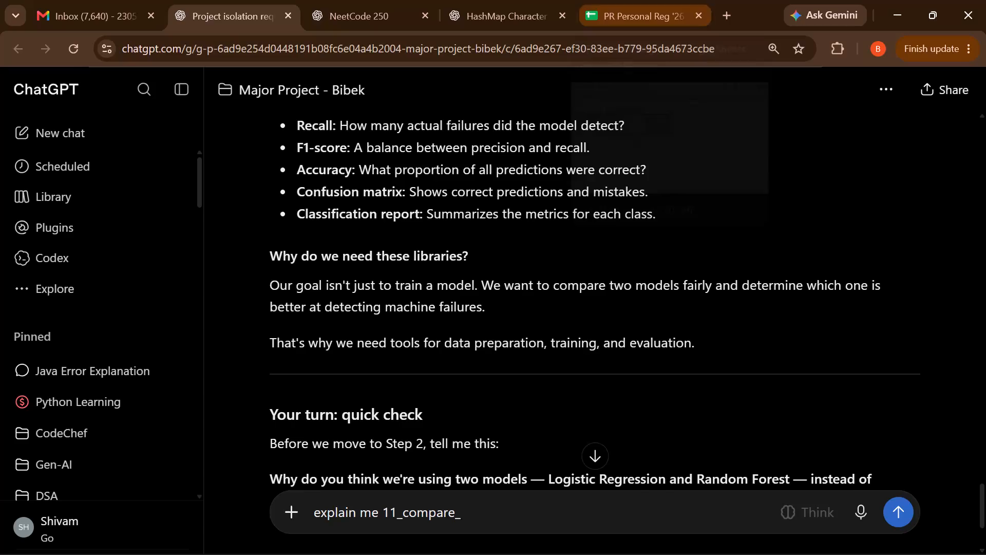
Open the PR_calling_23Oct spreadsheet from the copied link in a new browser tab.
click(729, 14)
key(ctrl+v)
key(Return)
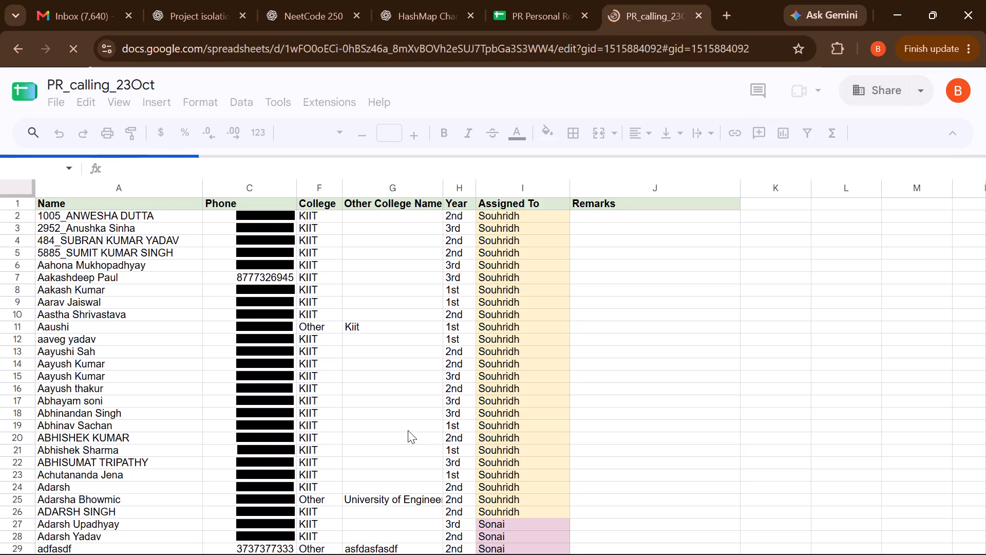
Locate the block of students assigned to Bibek in the students sheet and select the name in its first row, 252.
scroll(408, 430, down, 9)
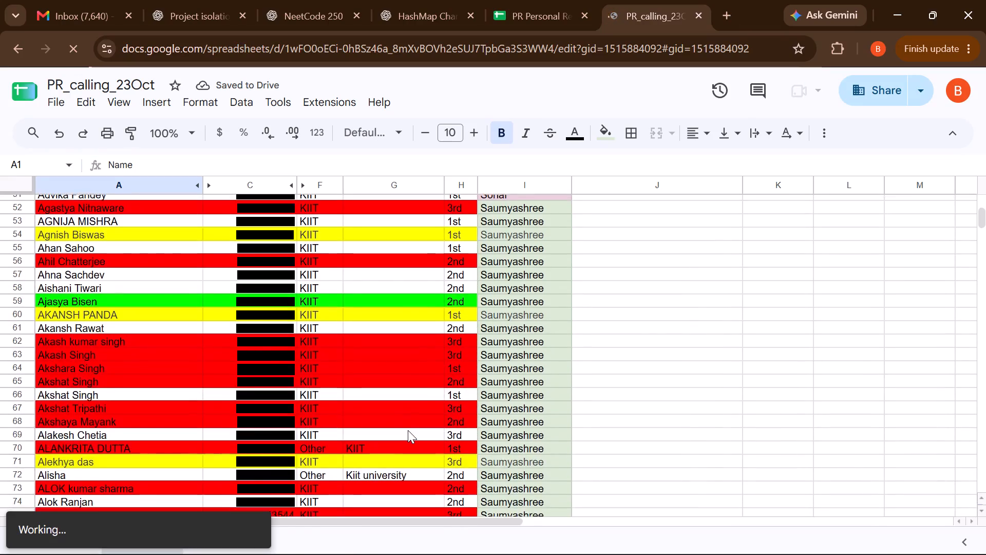
scroll(408, 430, down, 2)
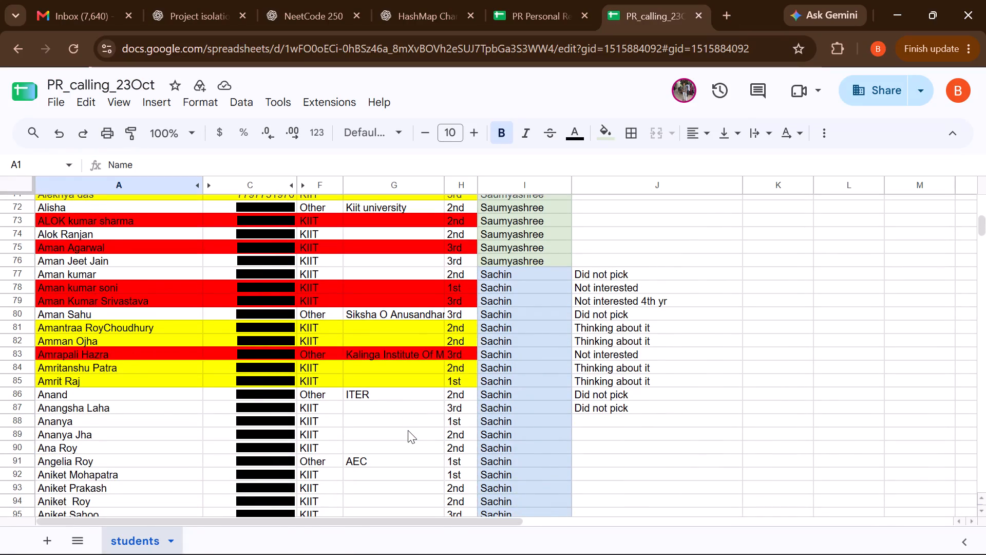
scroll(408, 430, down, 4)
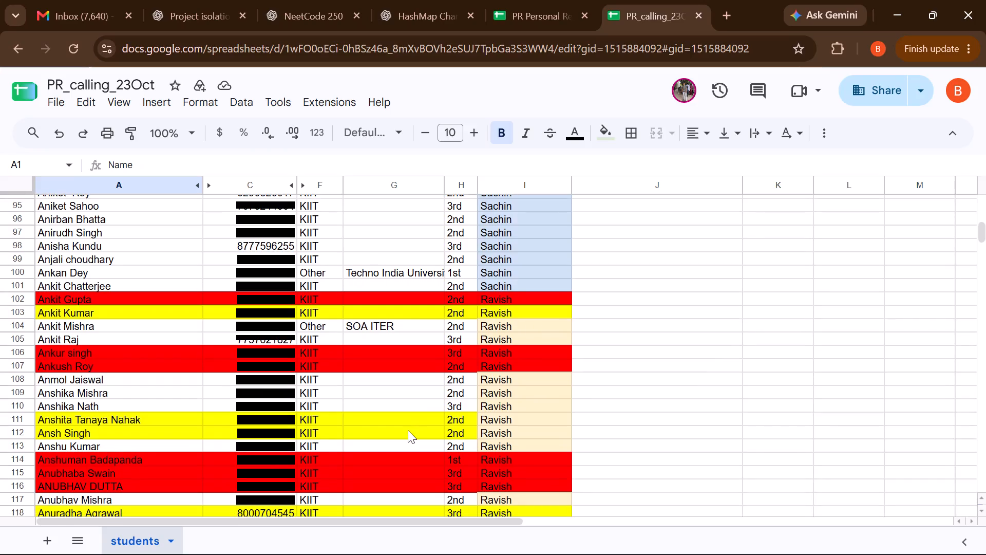
scroll(408, 430, down, 8)
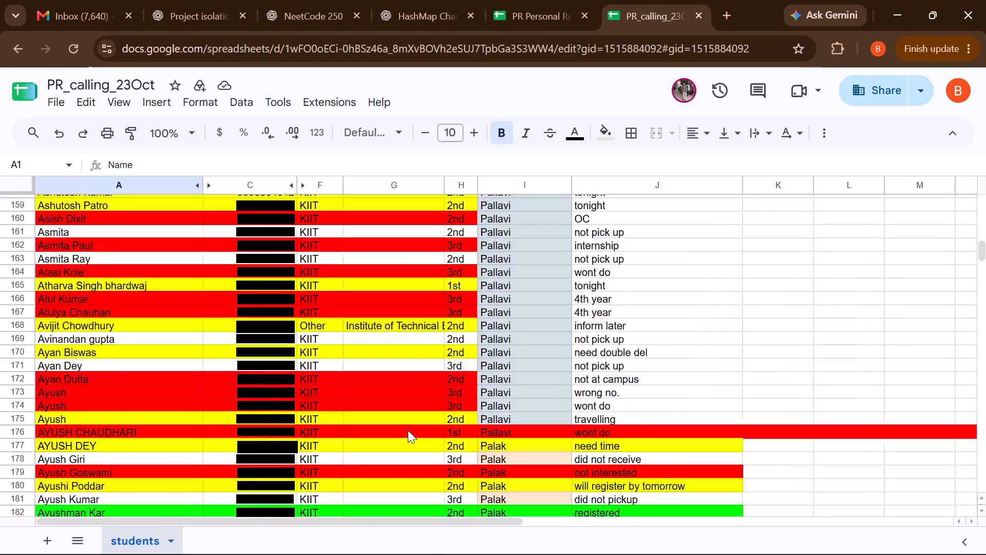
scroll(408, 430, down, 8)
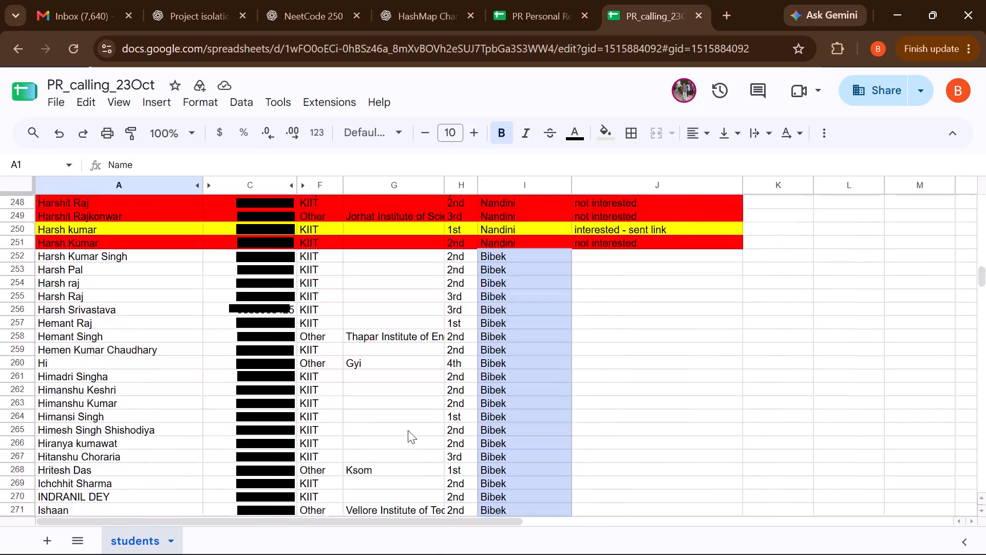
scroll(408, 430, down, 4)
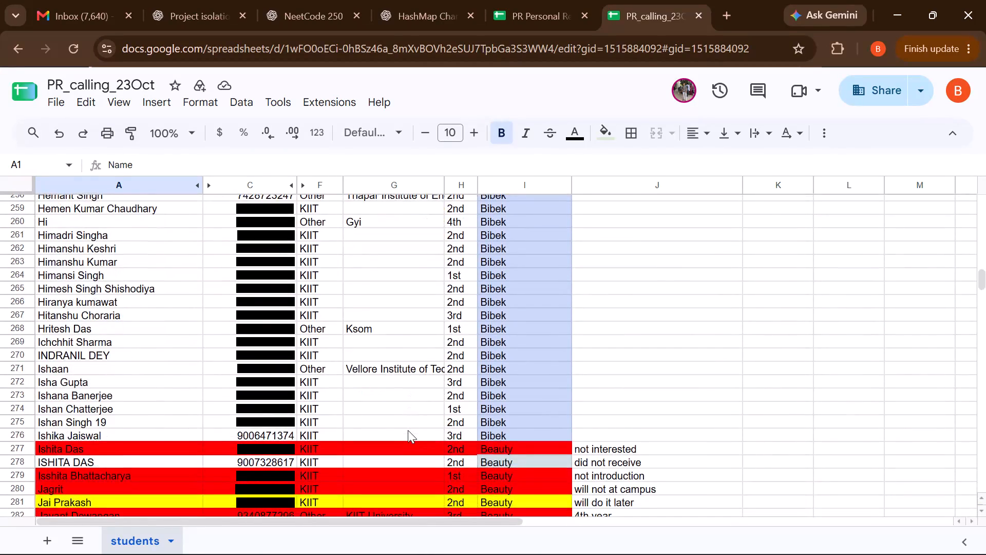
scroll(408, 430, up, 2)
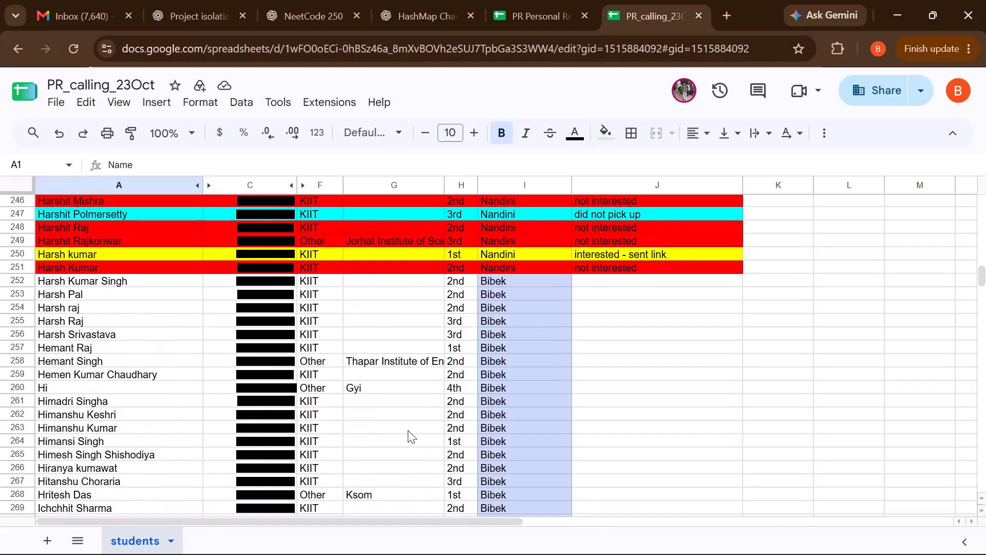
scroll(408, 430, up, 1)
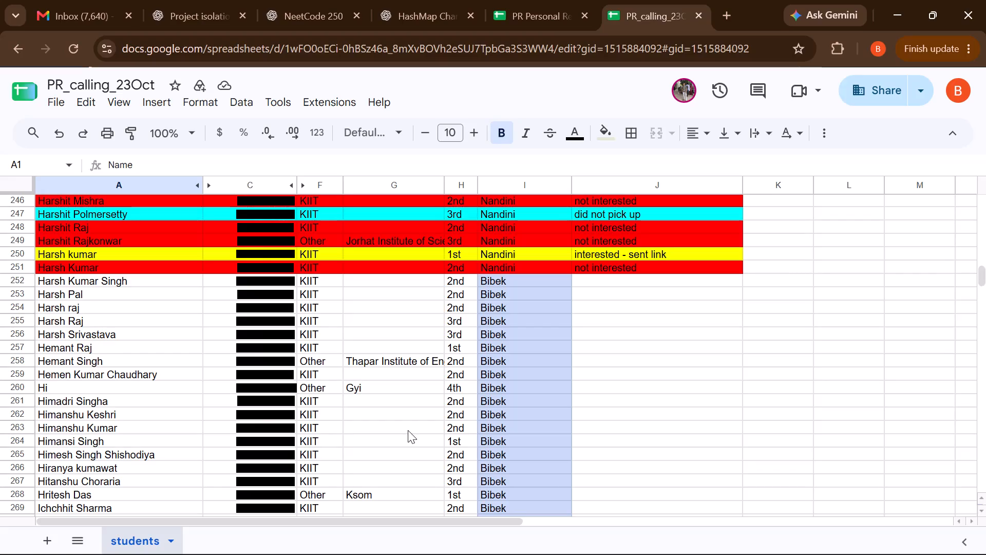
click(65, 283)
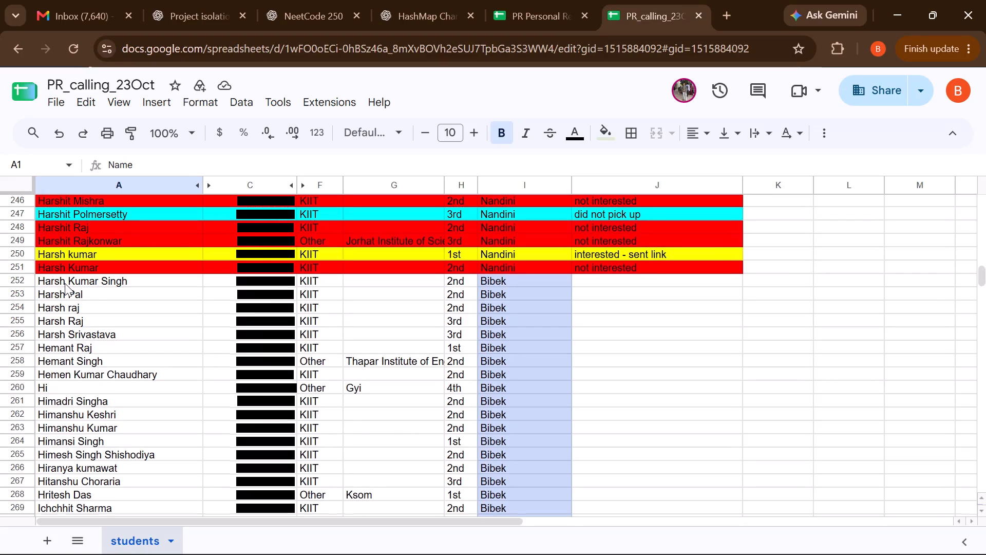
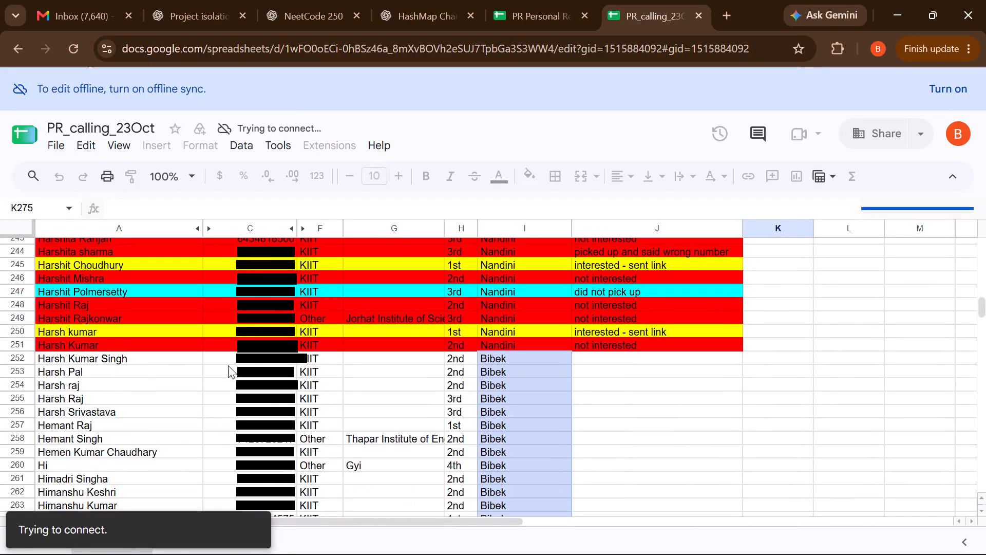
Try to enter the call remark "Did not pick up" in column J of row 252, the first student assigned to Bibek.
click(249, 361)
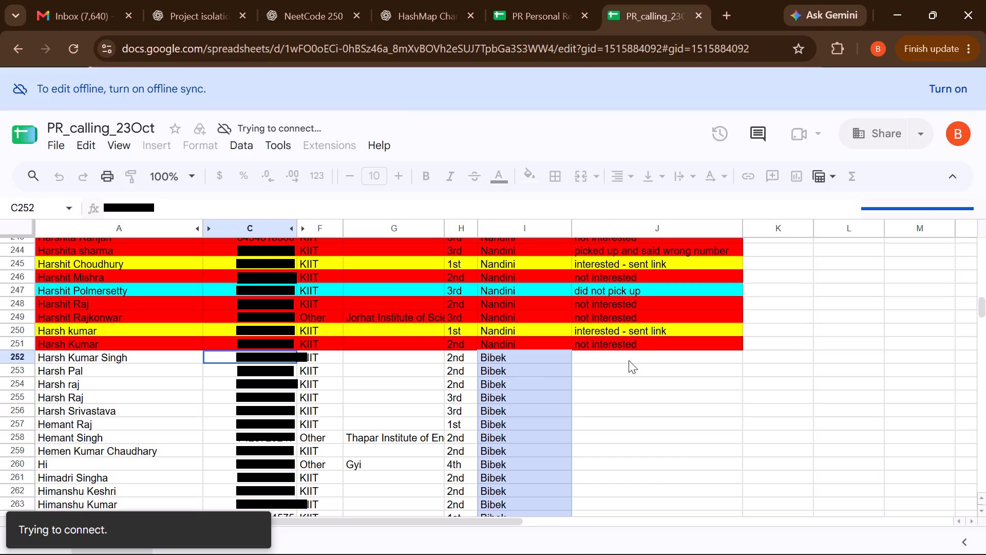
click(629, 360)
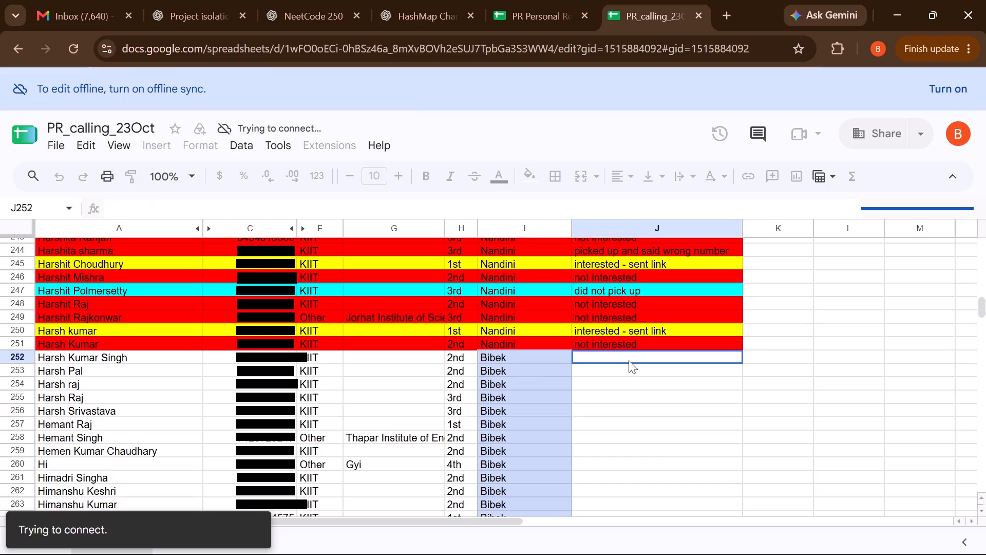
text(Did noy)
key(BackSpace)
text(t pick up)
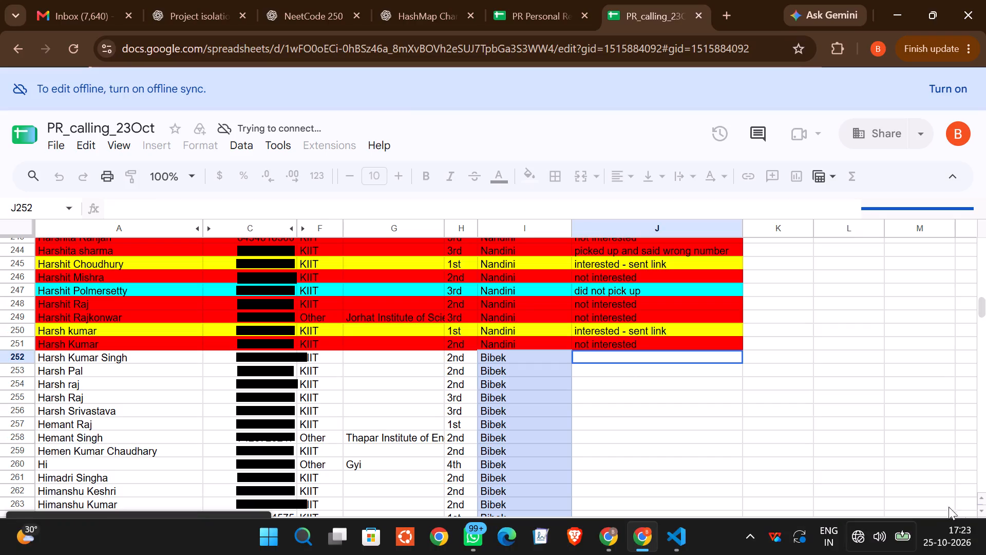
Reconnect the computer to the internet through the secured BIBEK Wi-Fi network.
click(857, 547)
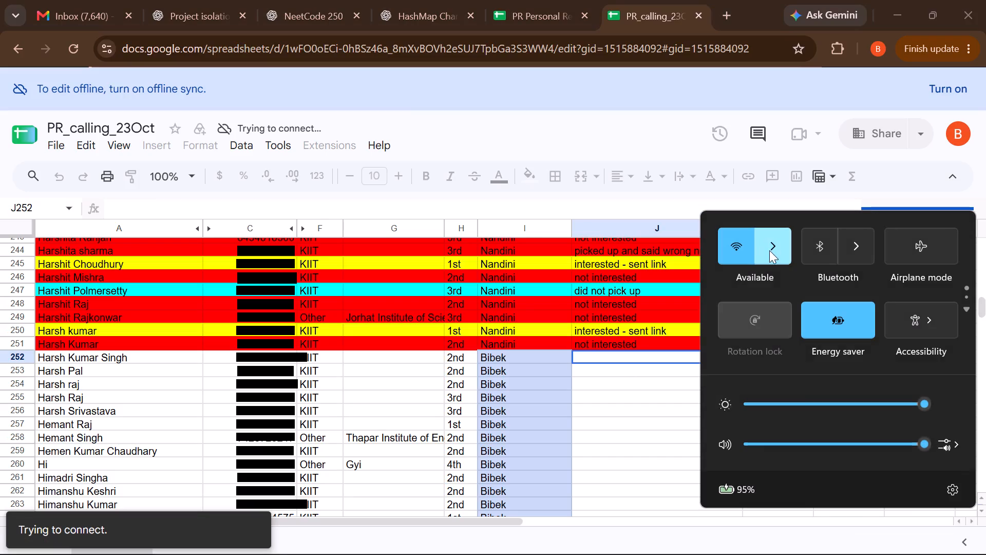
click(769, 251)
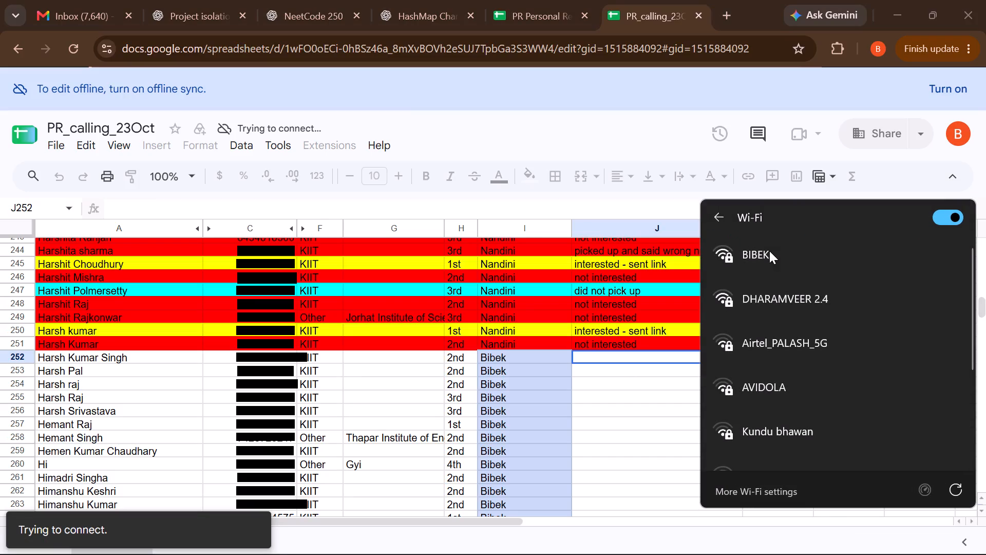
click(769, 251)
scroll(781, 406, right, 1)
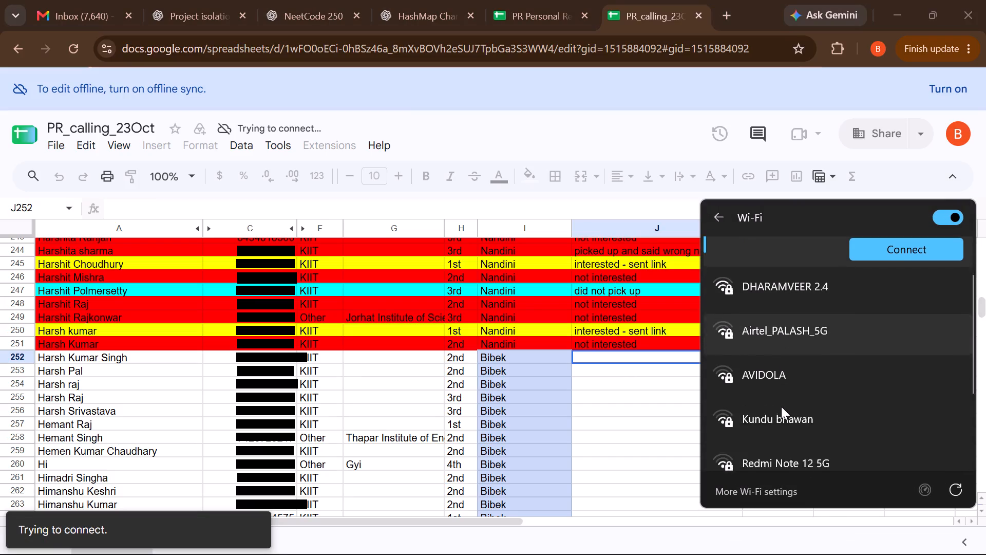
scroll(781, 406, right, 1)
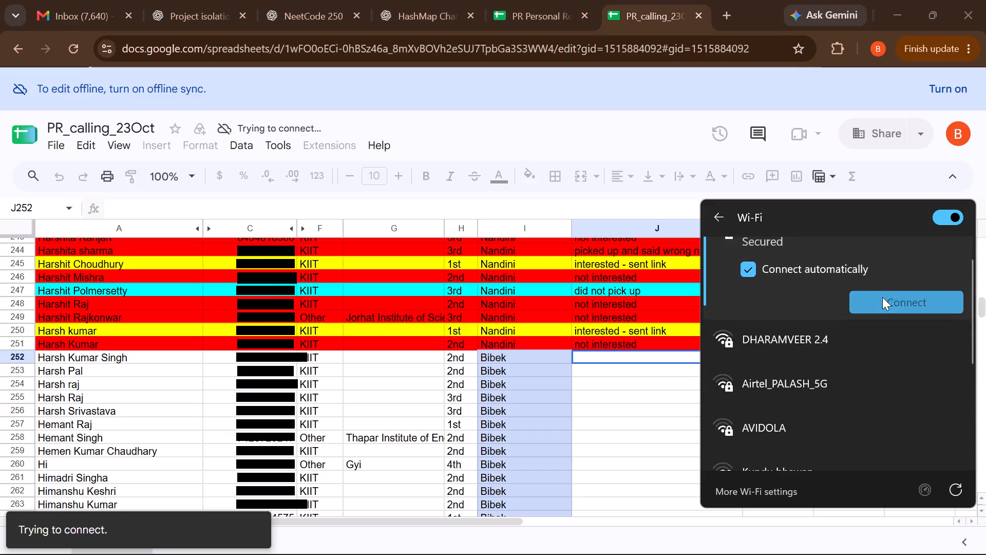
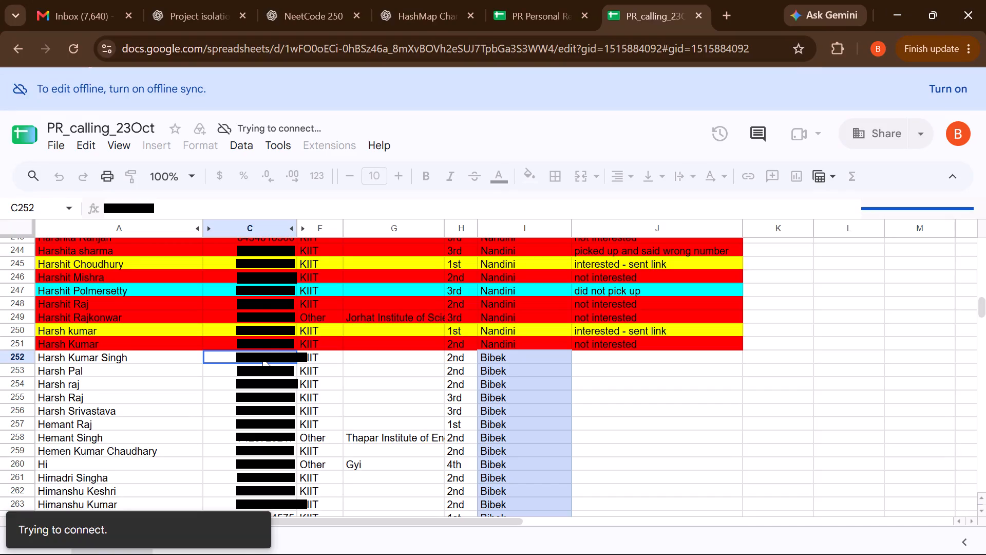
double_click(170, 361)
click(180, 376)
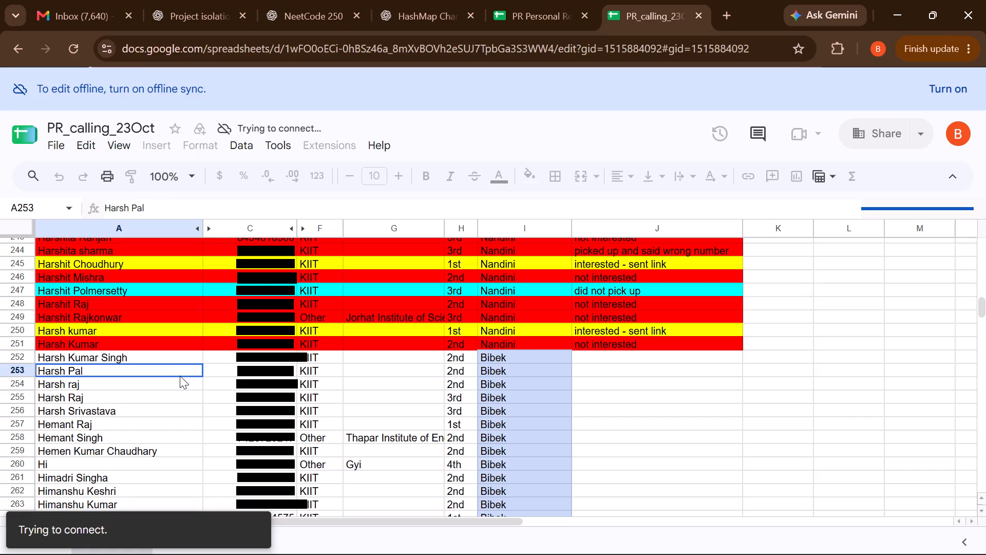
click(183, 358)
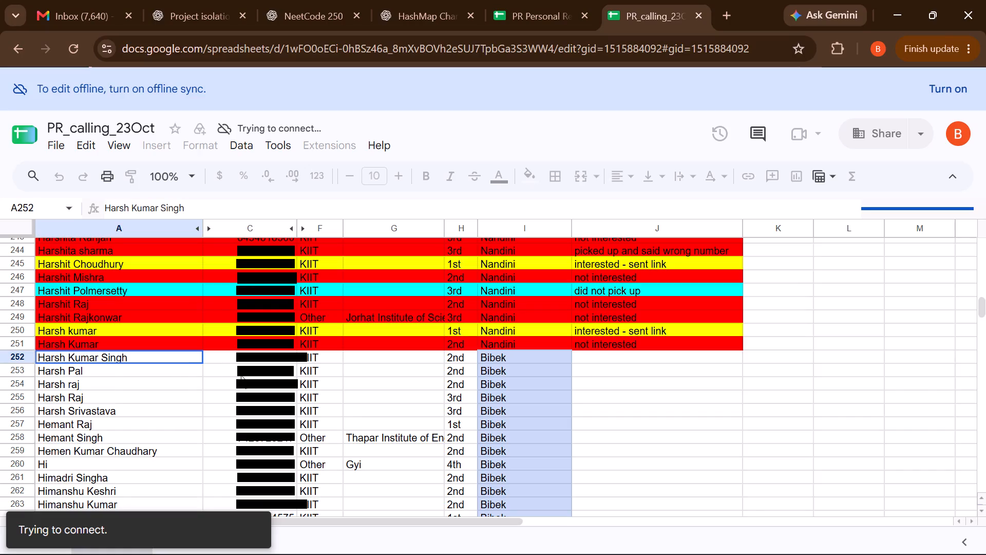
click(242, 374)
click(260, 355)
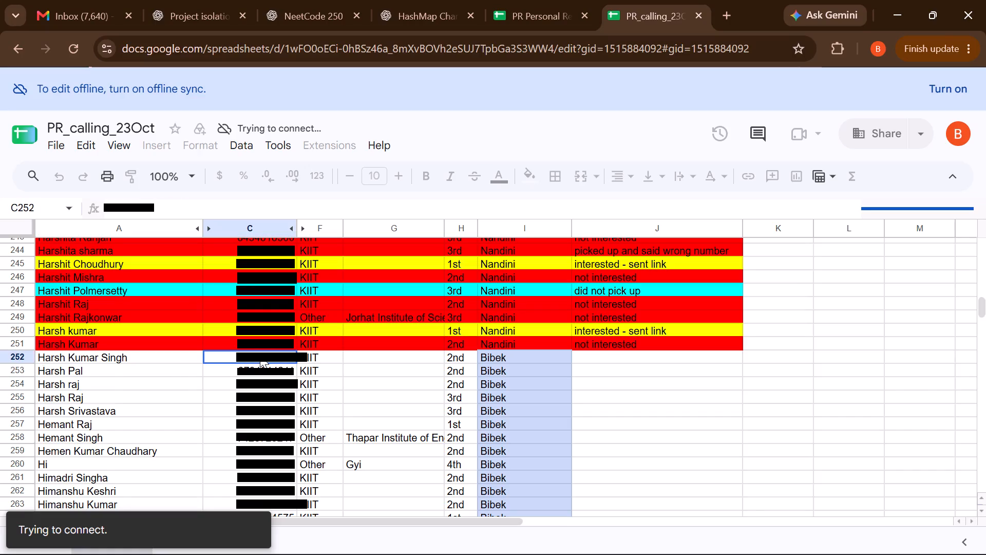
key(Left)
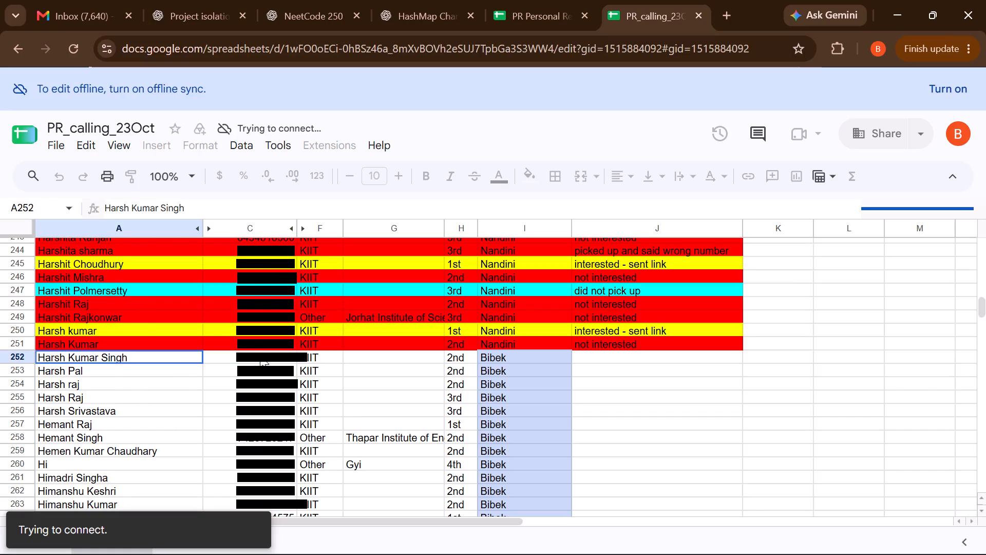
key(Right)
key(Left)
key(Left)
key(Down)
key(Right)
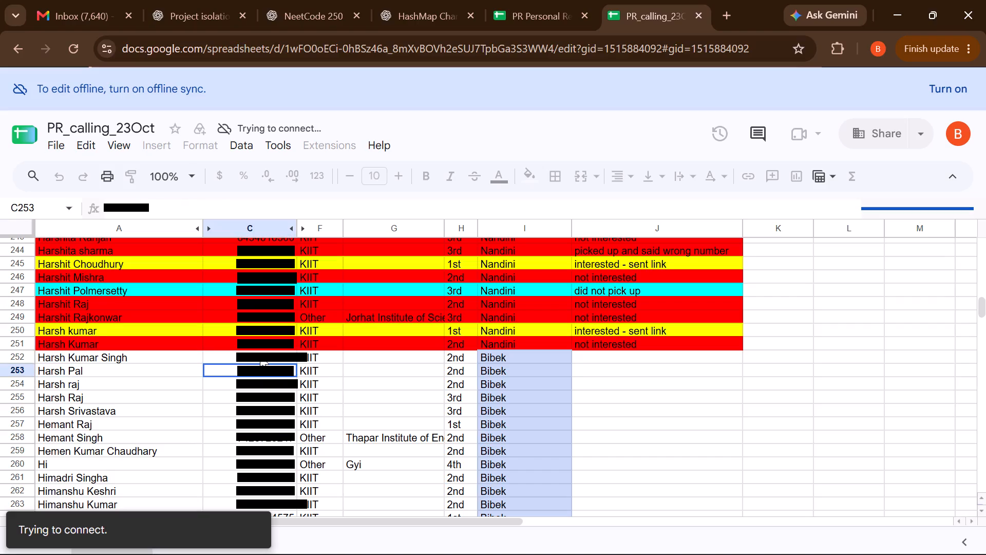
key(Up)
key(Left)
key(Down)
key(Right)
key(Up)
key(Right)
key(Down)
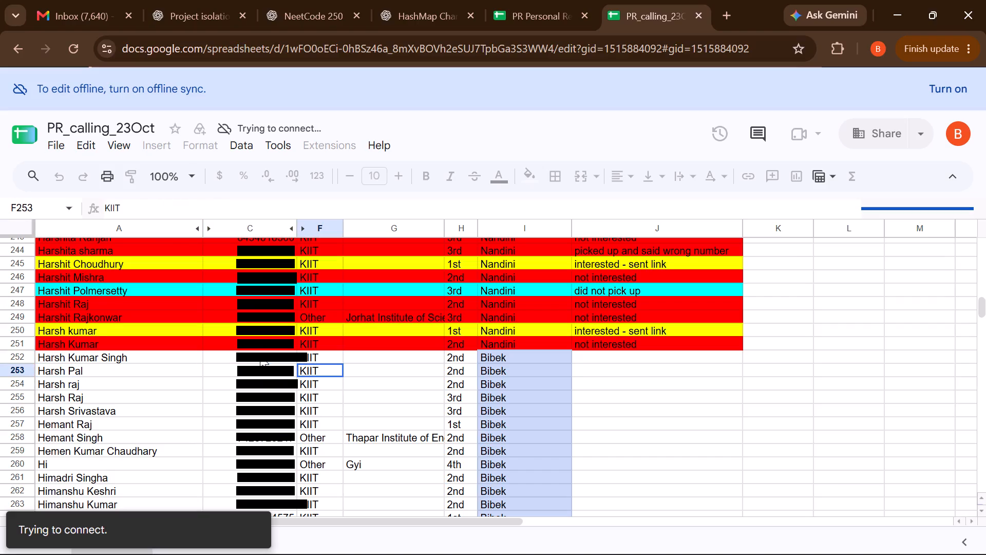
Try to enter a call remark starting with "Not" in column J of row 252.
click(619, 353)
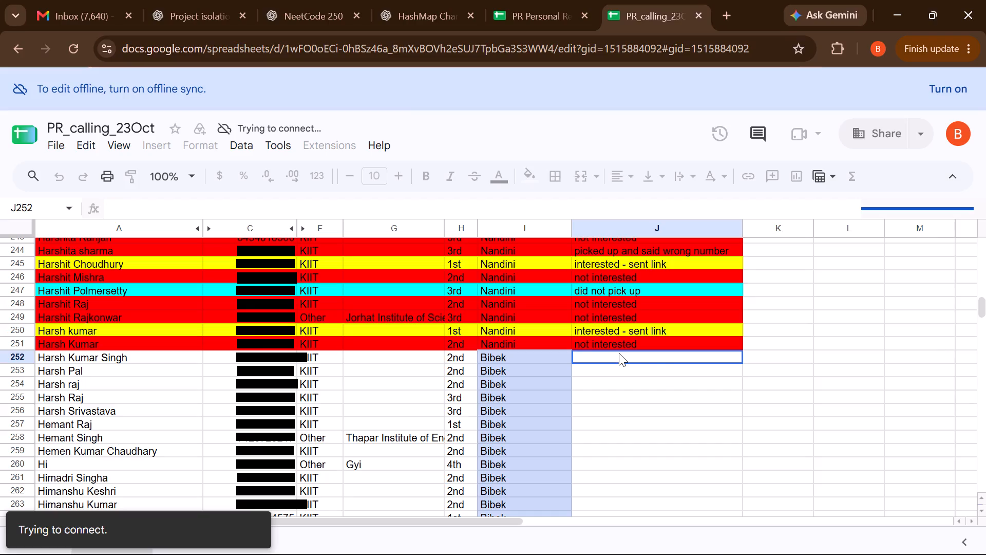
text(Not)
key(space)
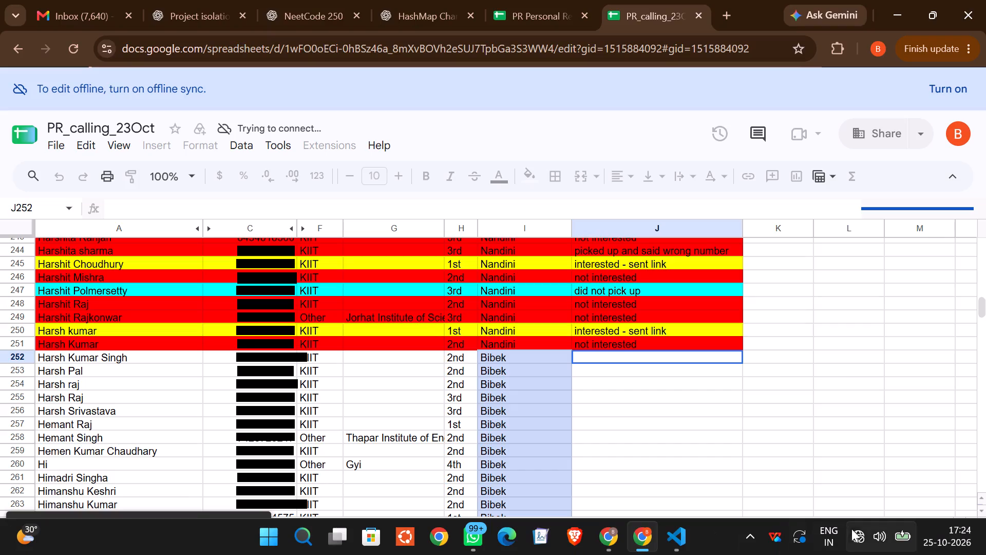
Start a Wi-Fi connection to the H-fiber 2.4 network to bring the computer back online.
click(861, 536)
click(766, 245)
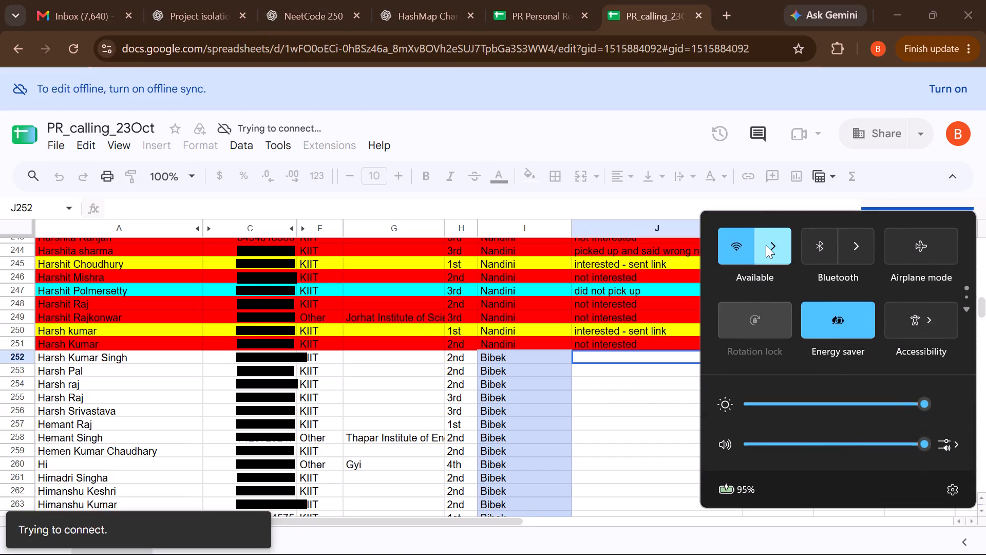
click(805, 270)
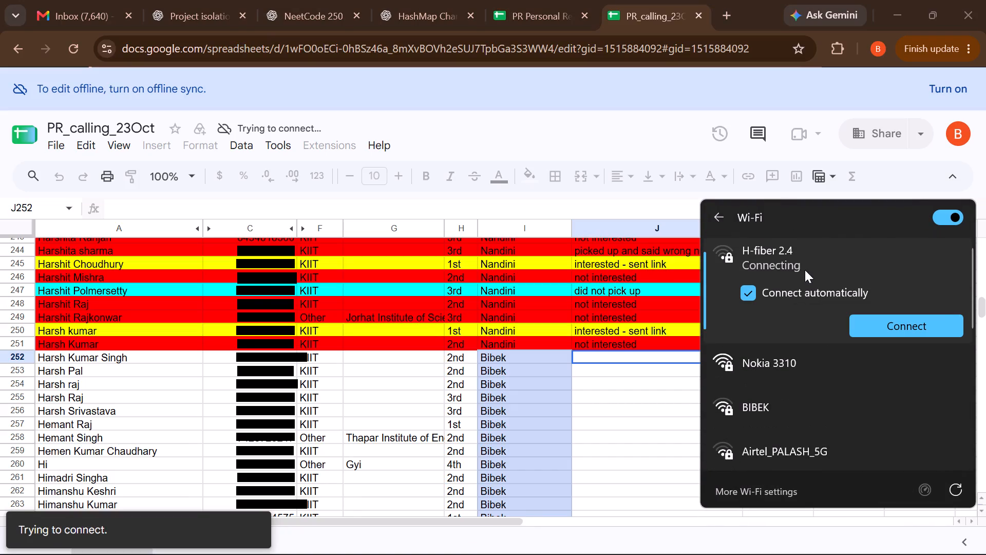
click(880, 323)
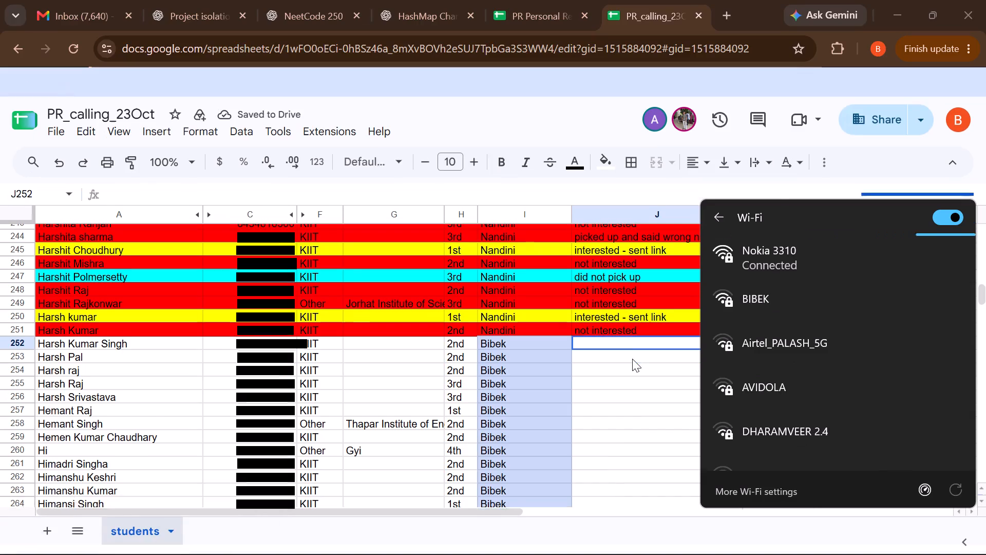
Enter "Not interested" as the call outcome in column J for the first student assigned to Bibek, row 252.
double_click(627, 313)
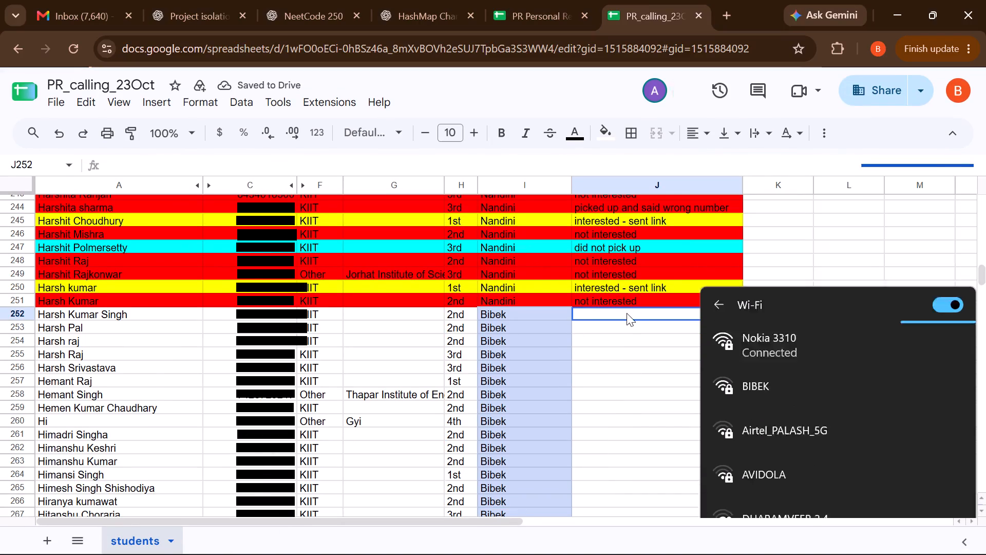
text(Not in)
click(604, 362)
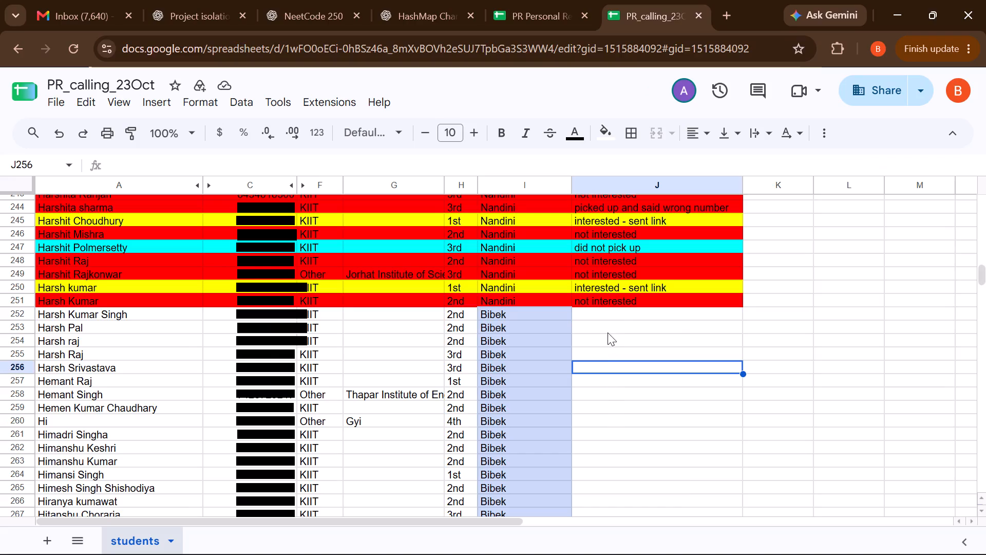
triple_click(610, 313)
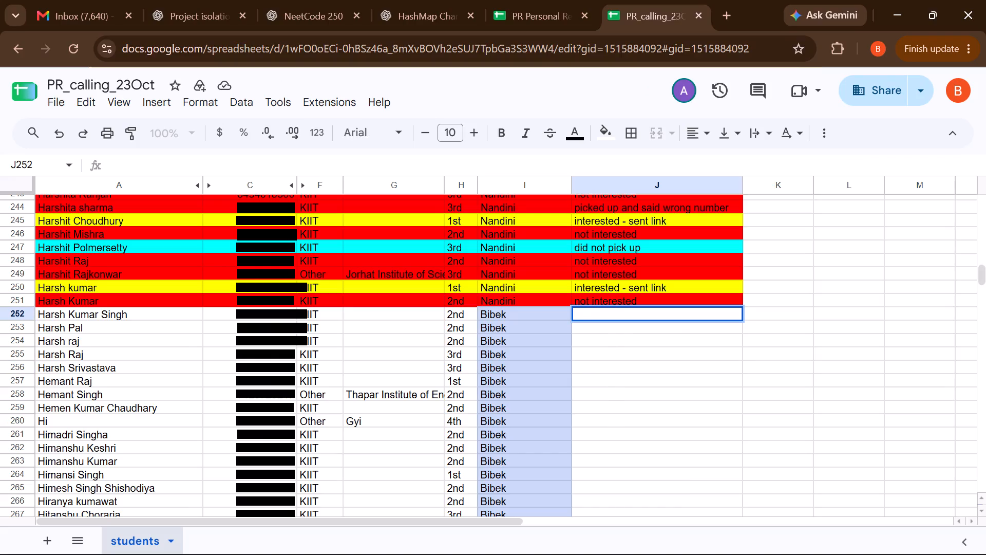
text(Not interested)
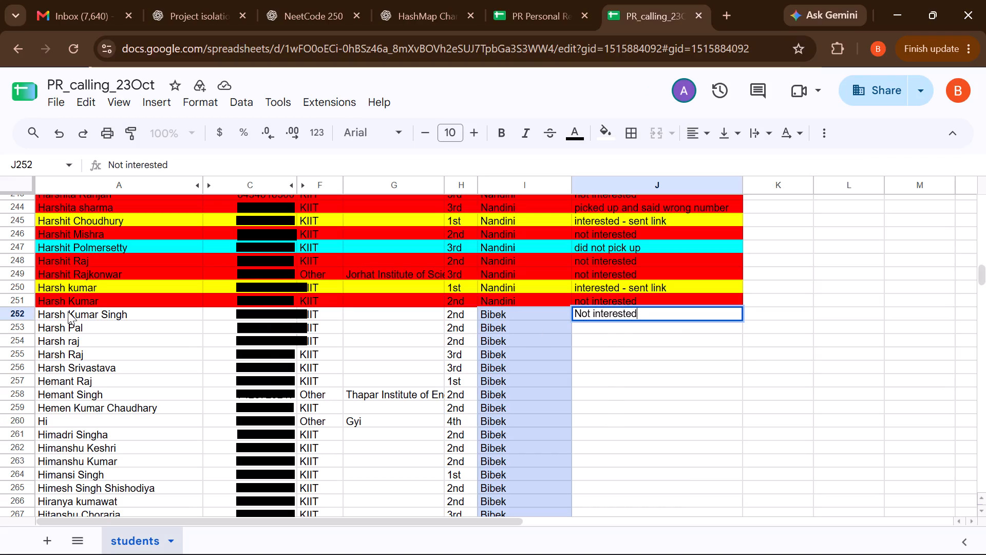
Fill row 252 from column A through column H with red, matching the other not-interested students.
drag(53, 314, 453, 317)
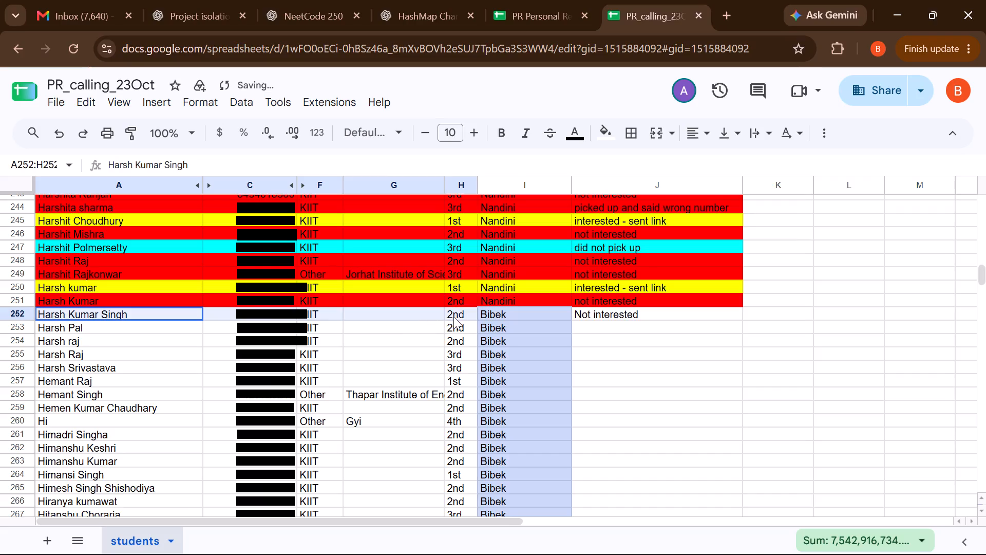
drag(453, 317, 454, 317)
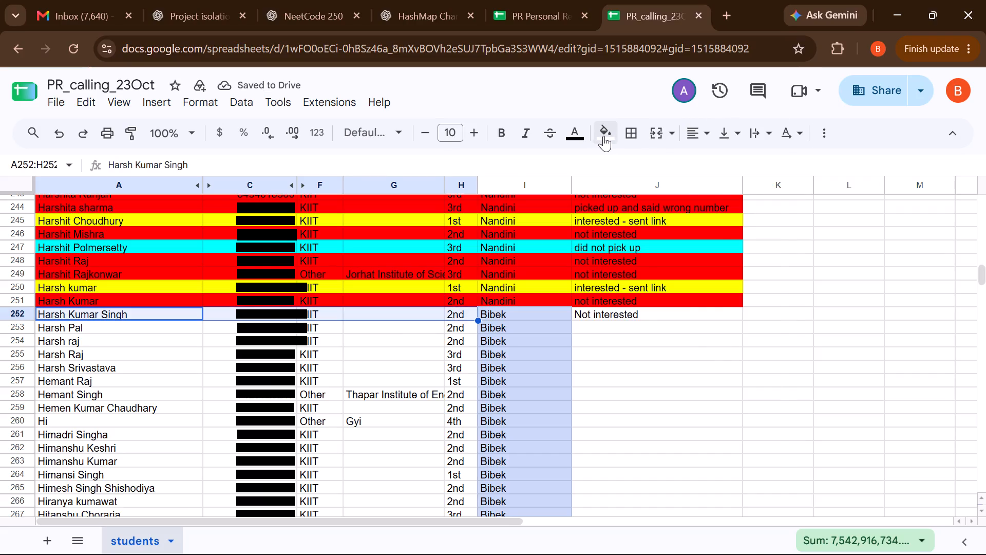
click(604, 136)
click(628, 201)
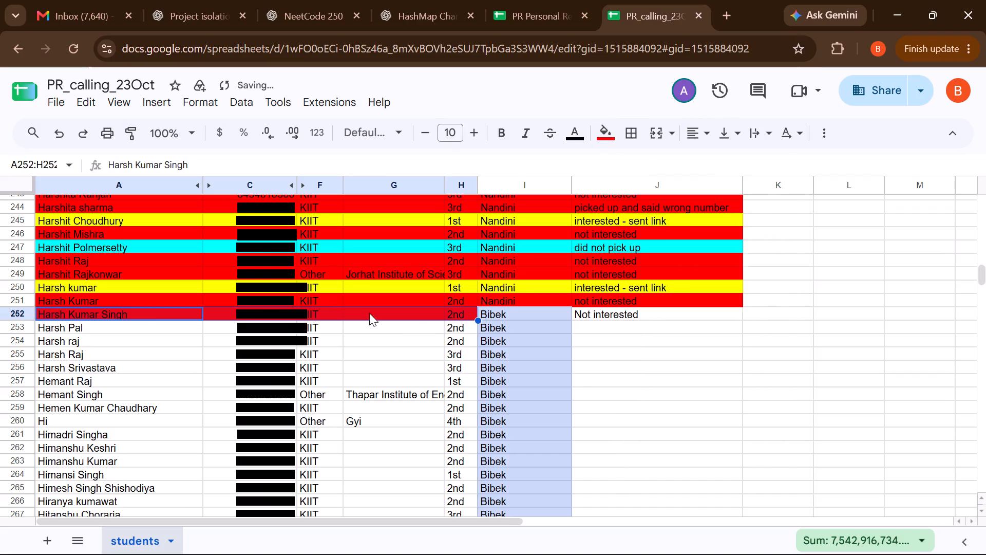
Select the student name cell in row 253, the second row assigned to Bibek.
click(151, 326)
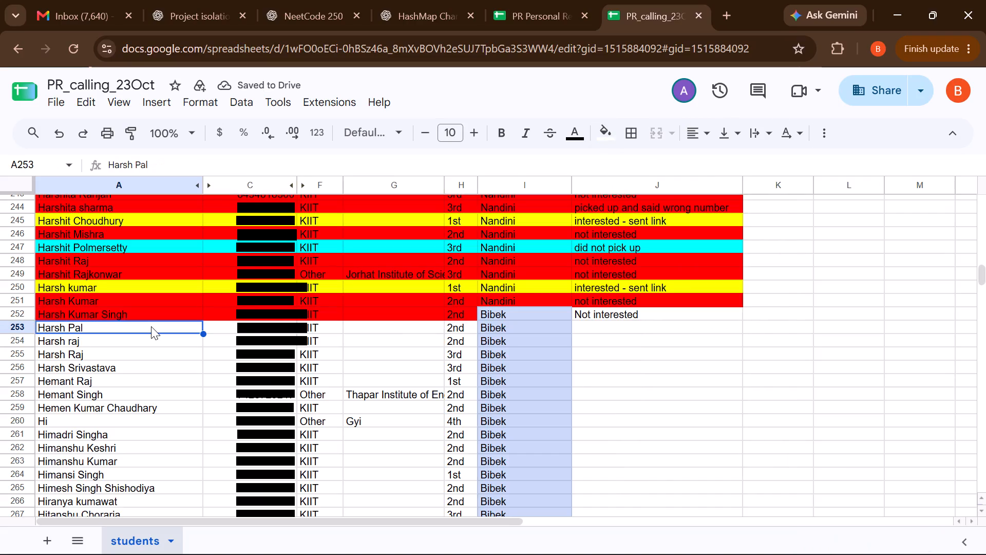
click(151, 326)
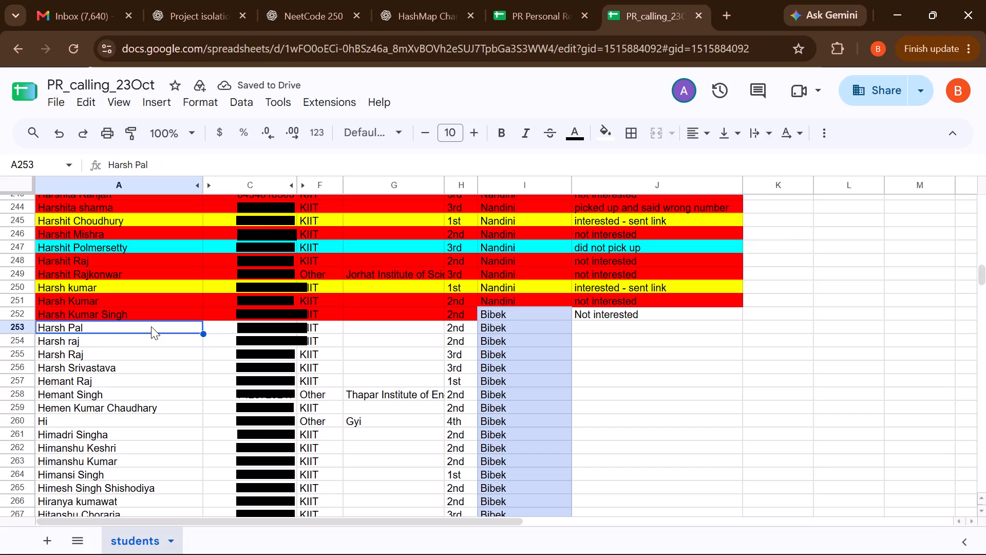
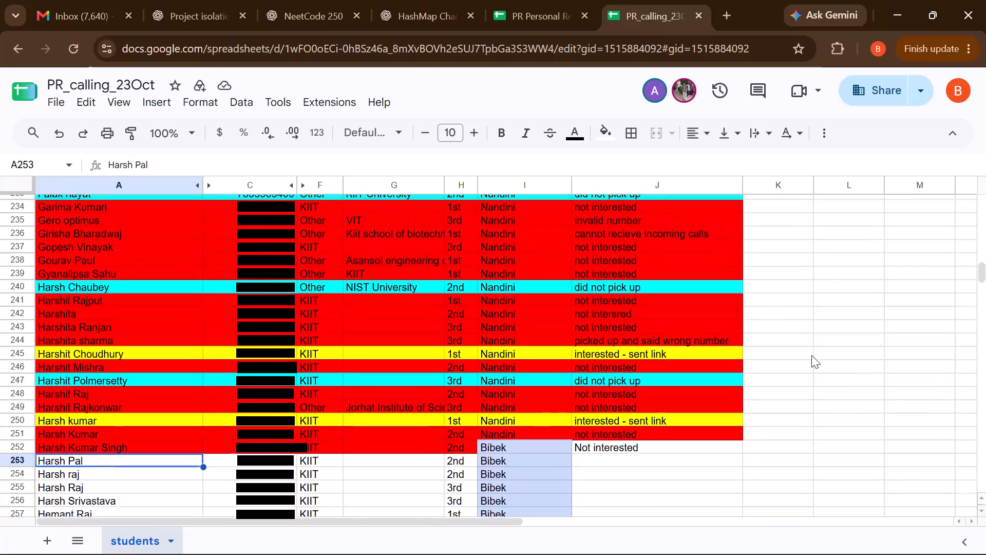
Review the call remarks and row colours used in the rows assigned to Nandini.
scroll(811, 355, up, 1)
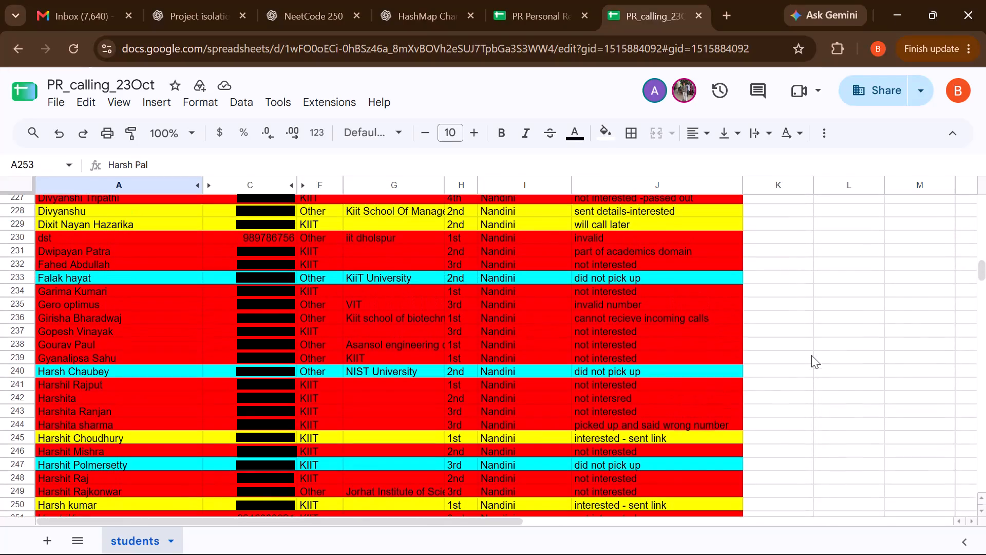
scroll(811, 355, up, 2)
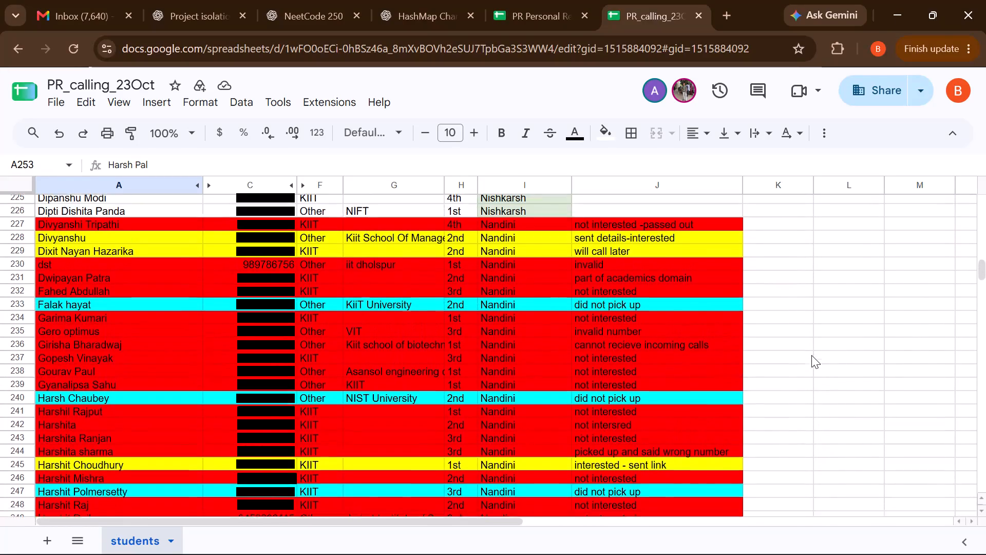
scroll(811, 355, up, 1)
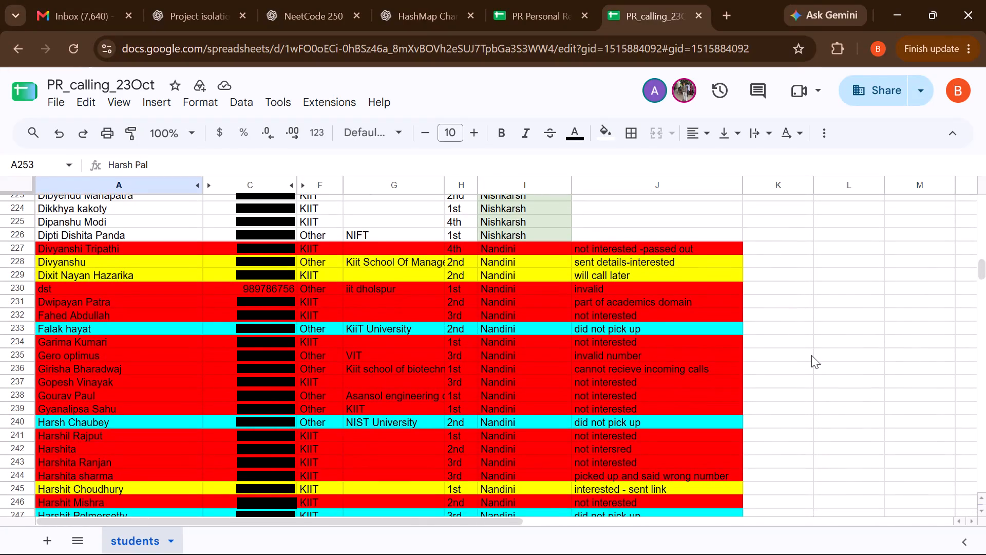
scroll(811, 355, up, 1)
scroll(811, 355, down, 1)
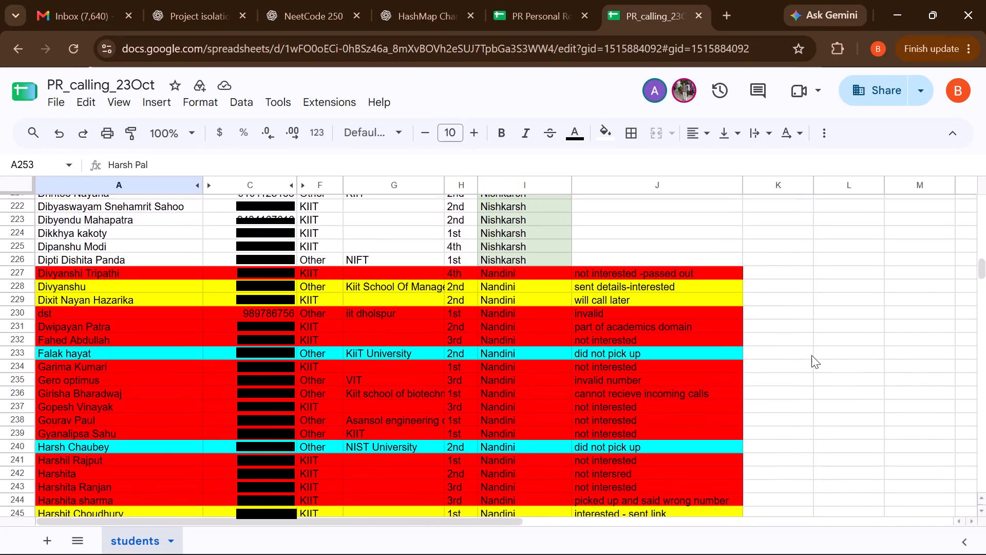
scroll(811, 355, down, 2)
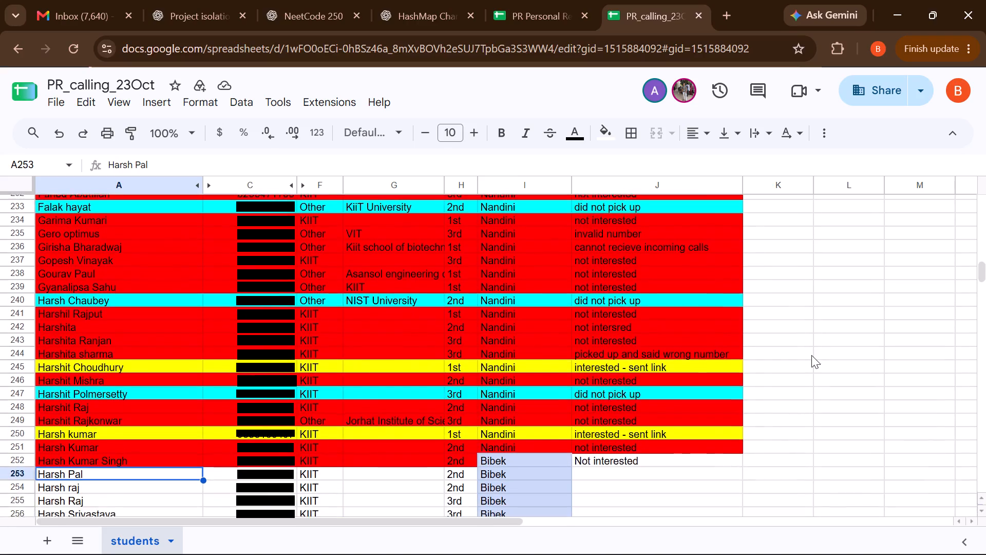
scroll(811, 355, down, 1)
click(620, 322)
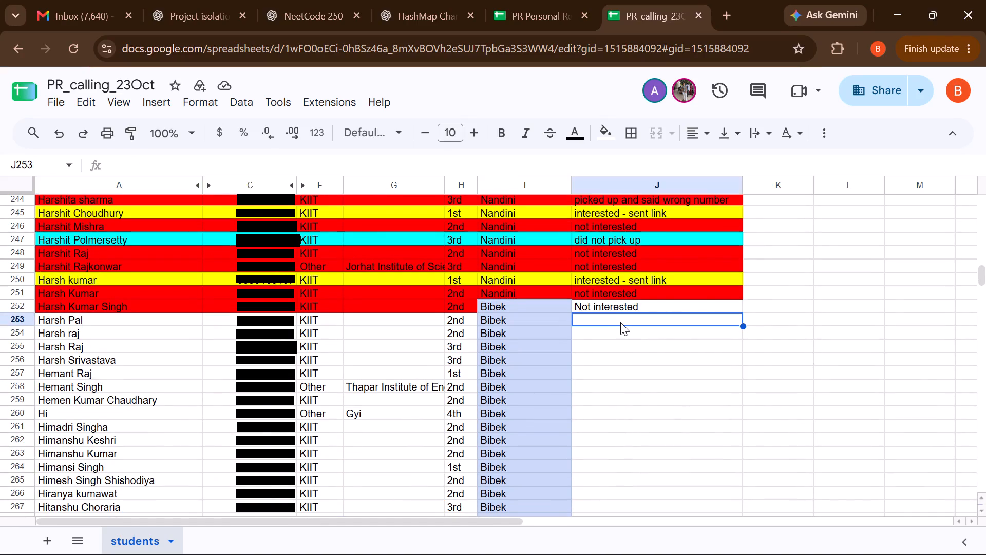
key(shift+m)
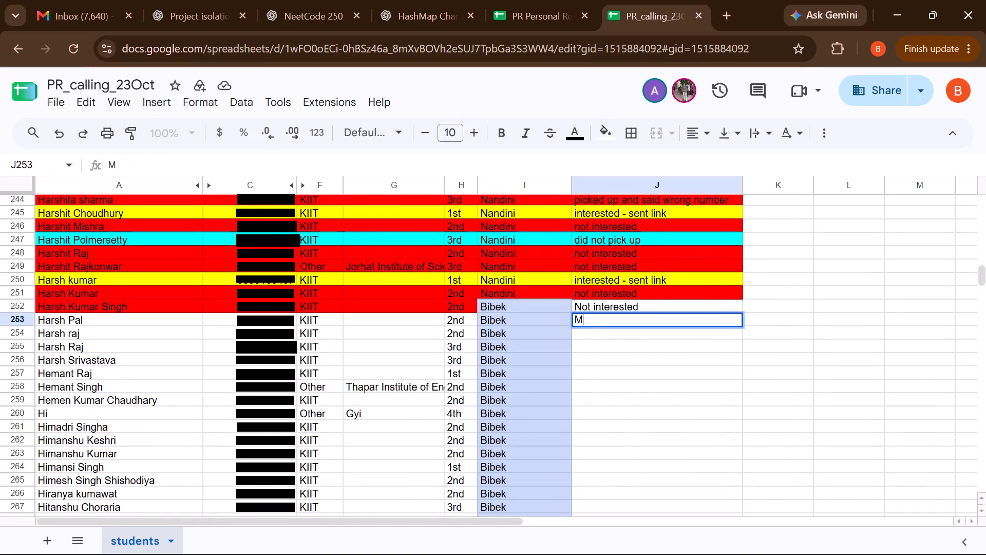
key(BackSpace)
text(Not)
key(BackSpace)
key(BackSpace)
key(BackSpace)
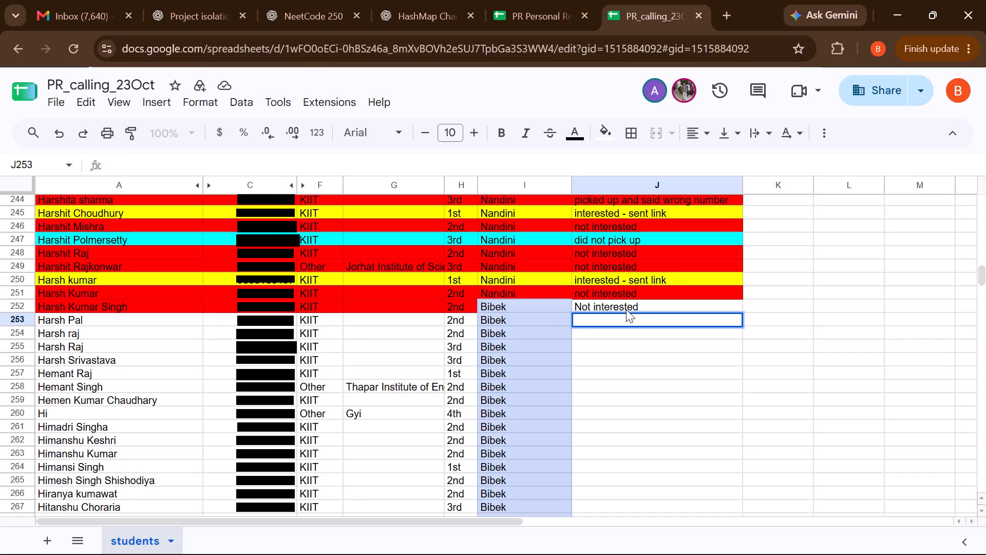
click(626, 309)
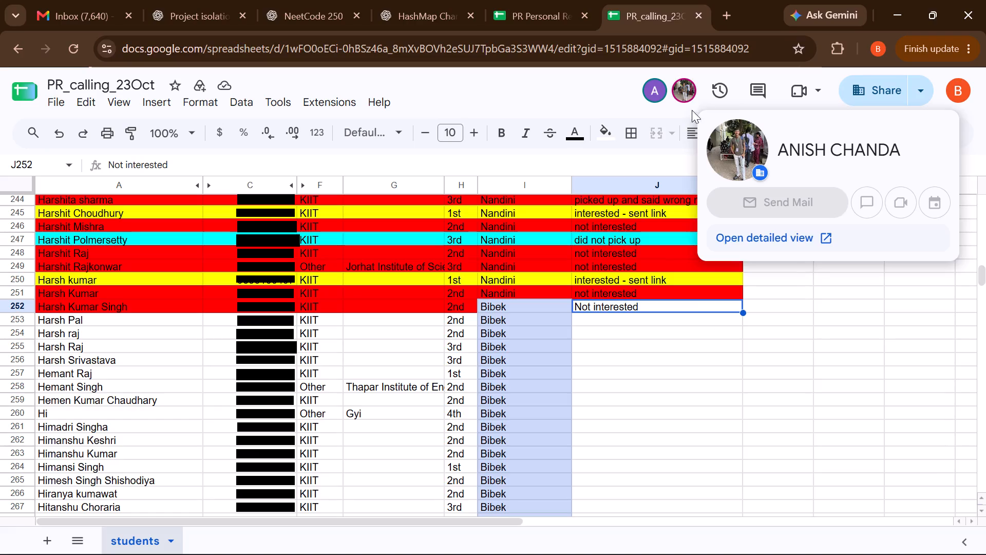
Enter the remark "Going Home" in column J of row 253.
click(656, 321)
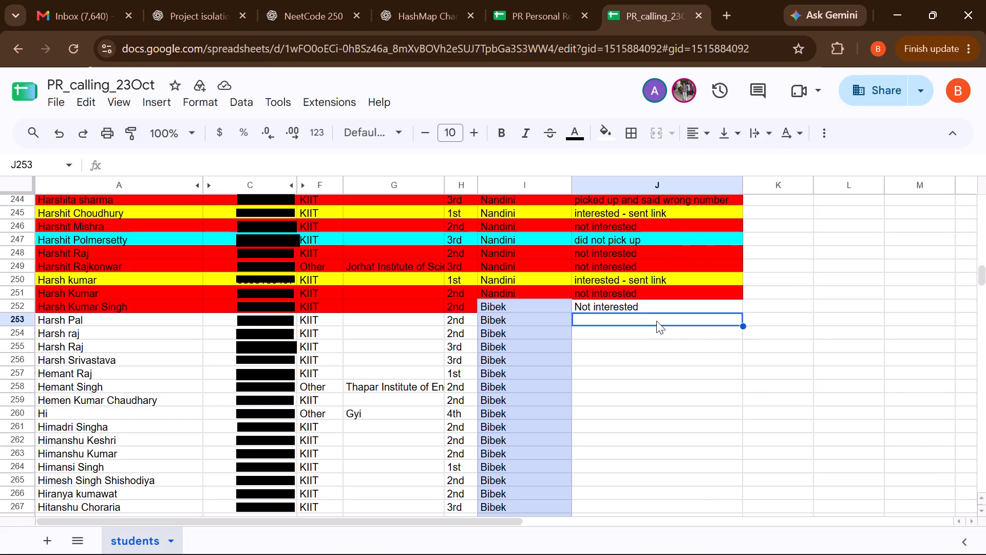
text(Going Home)
scroll(656, 321, up, 4)
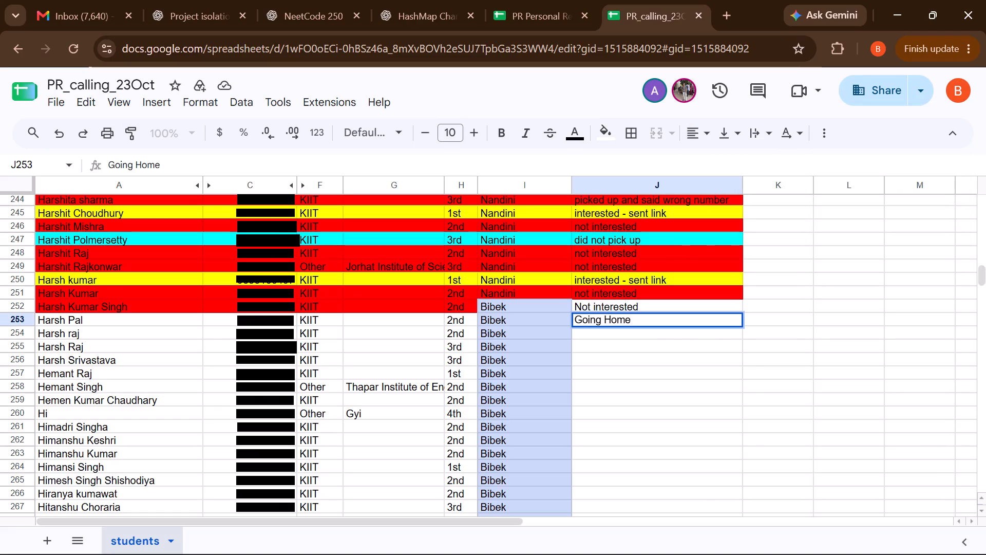
scroll(656, 321, up, 5)
click(667, 363)
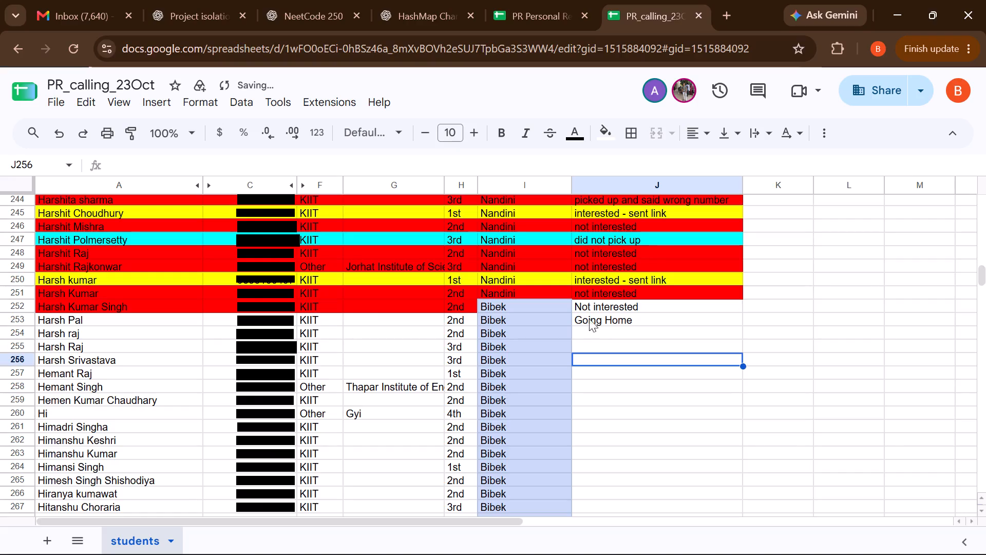
Change the fill of row 252 from column A through column H to white.
drag(64, 316, 314, 333)
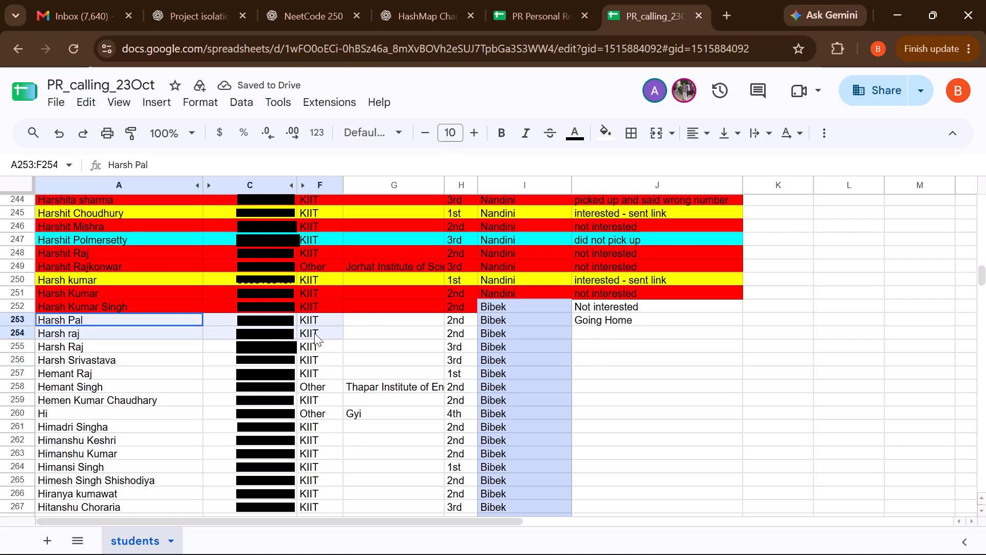
drag(314, 333, 448, 320)
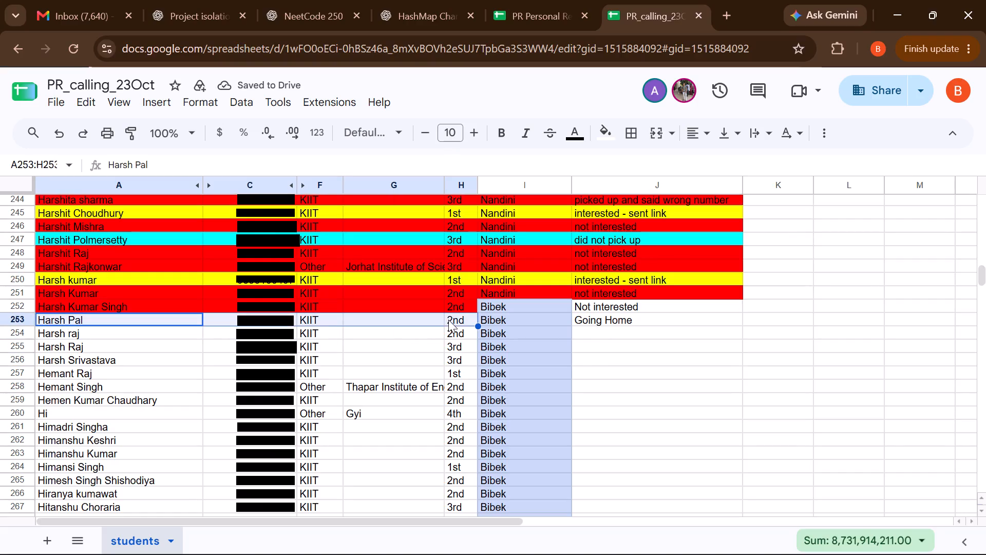
drag(162, 301, 399, 307)
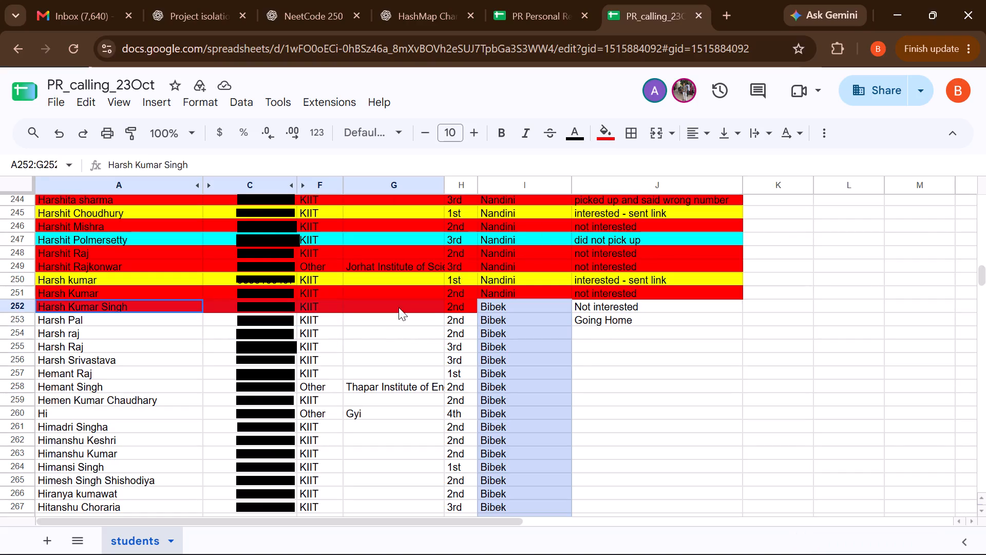
drag(399, 307, 468, 304)
click(611, 128)
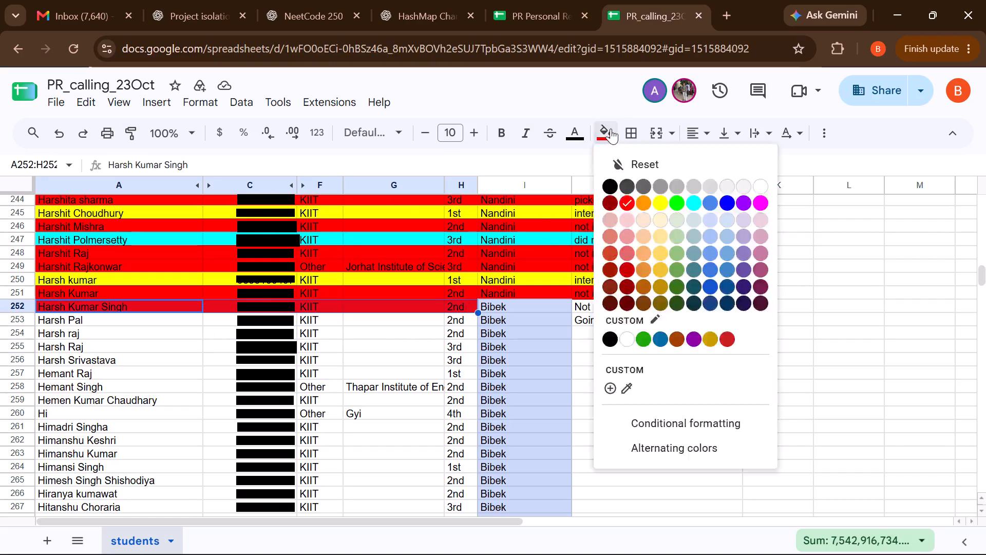
click(757, 184)
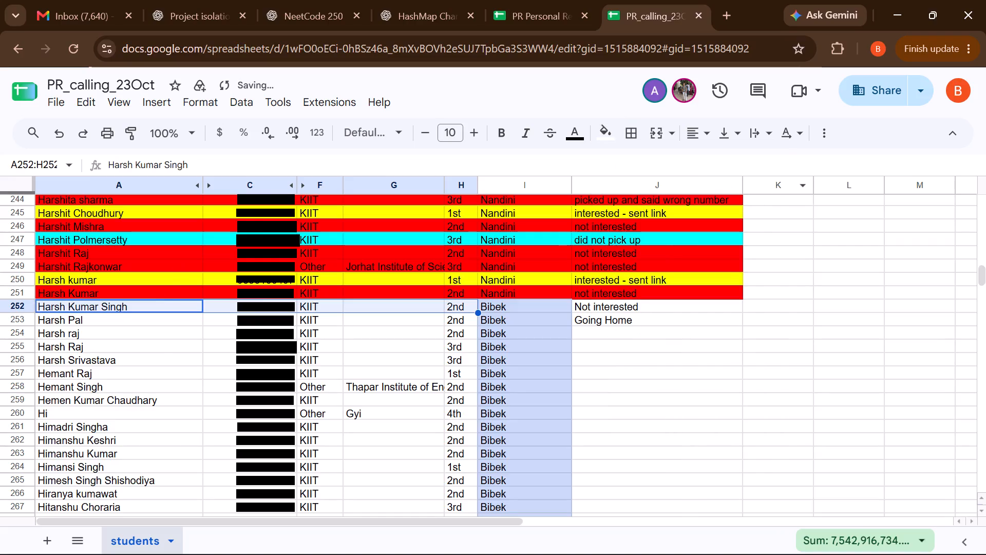
click(154, 345)
Fill only the student name cells in column A of rows 252 and 253 with red.
click(156, 303)
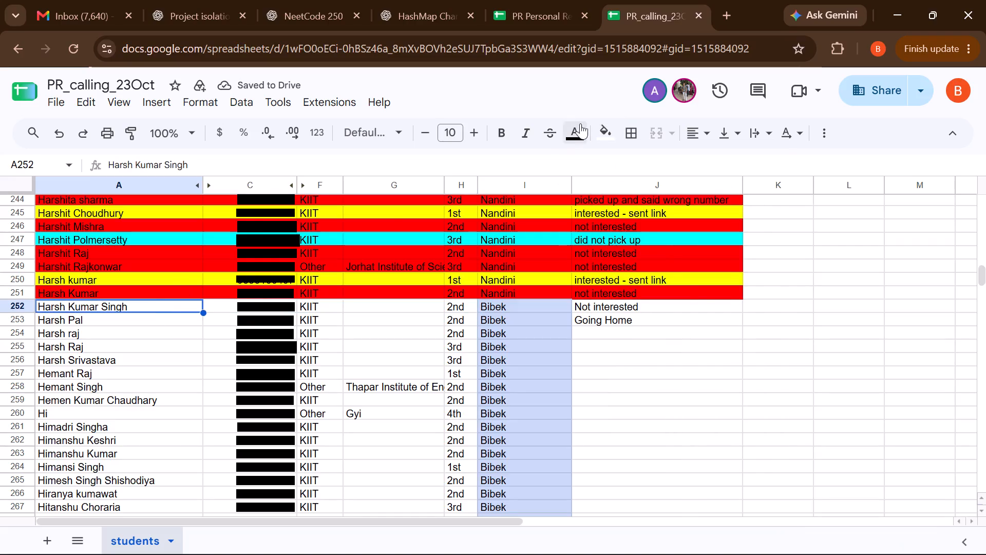
click(603, 134)
click(629, 204)
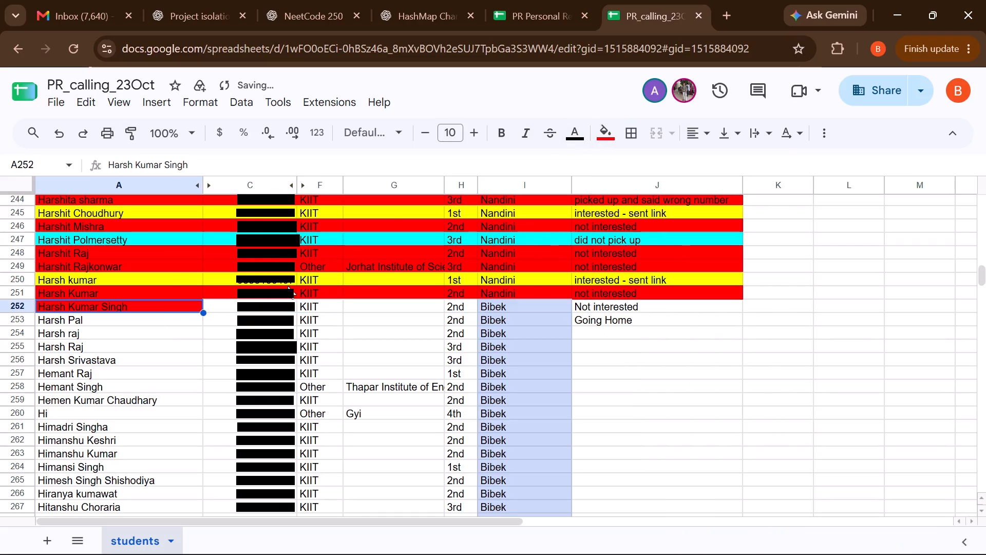
click(155, 317)
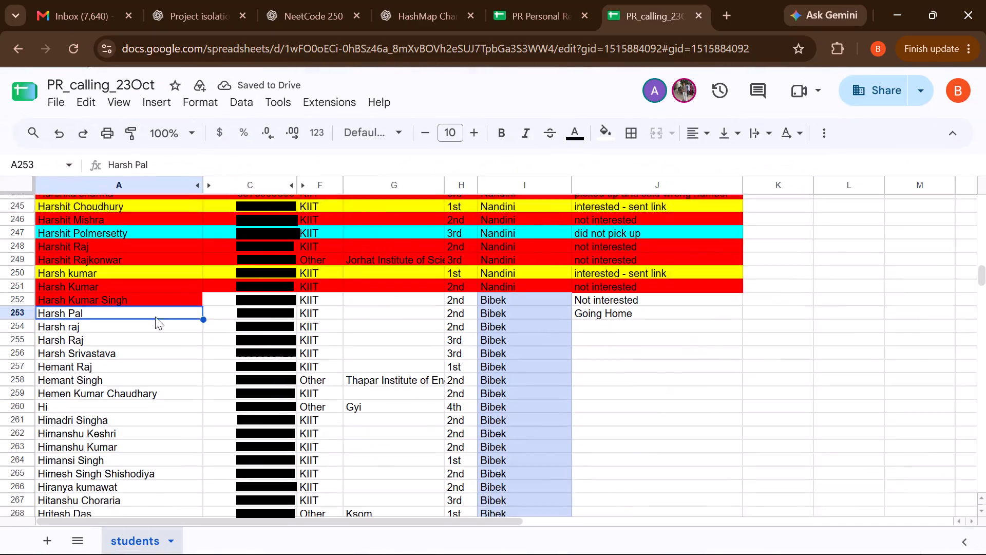
click(602, 132)
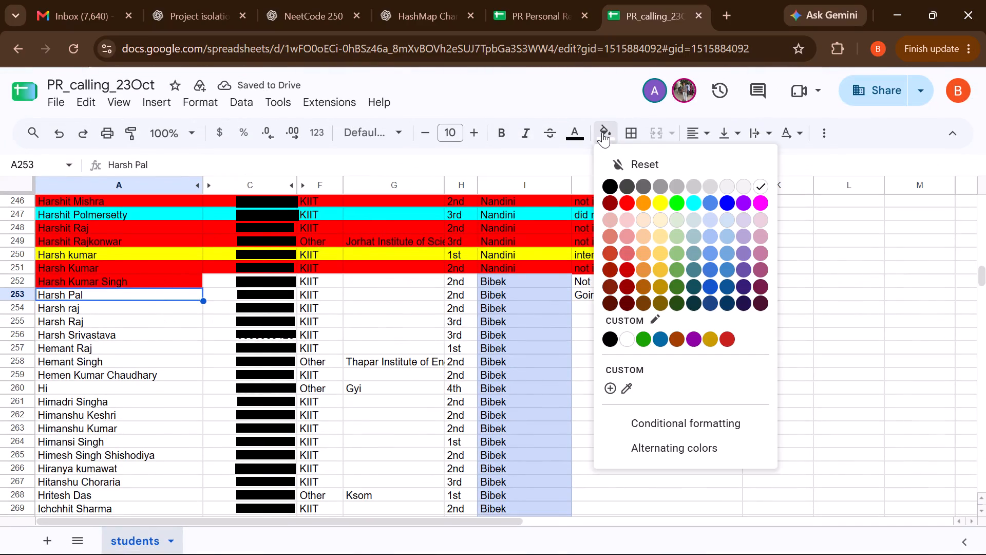
click(629, 203)
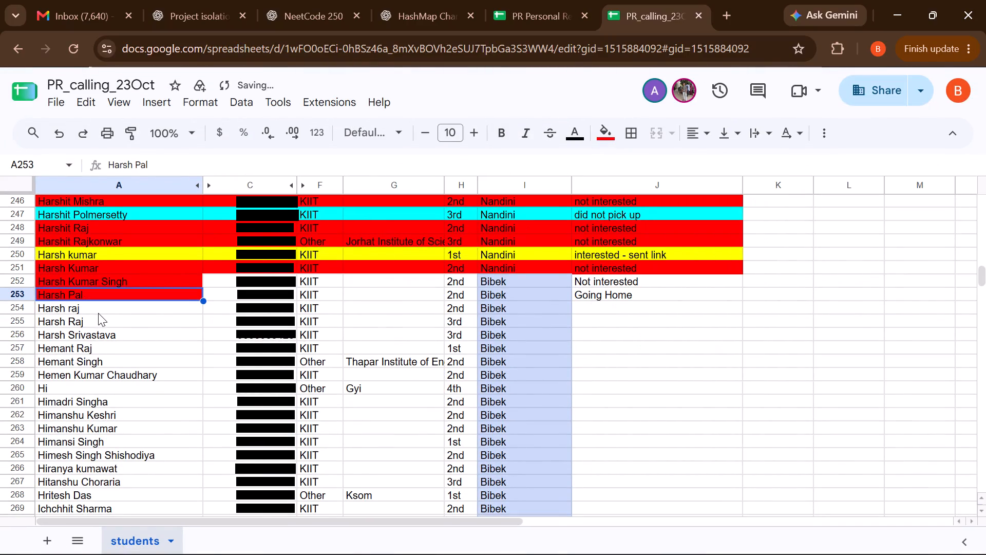
Select the student name cell in row 254 and review the other callers' remarks and row colours above it.
click(98, 310)
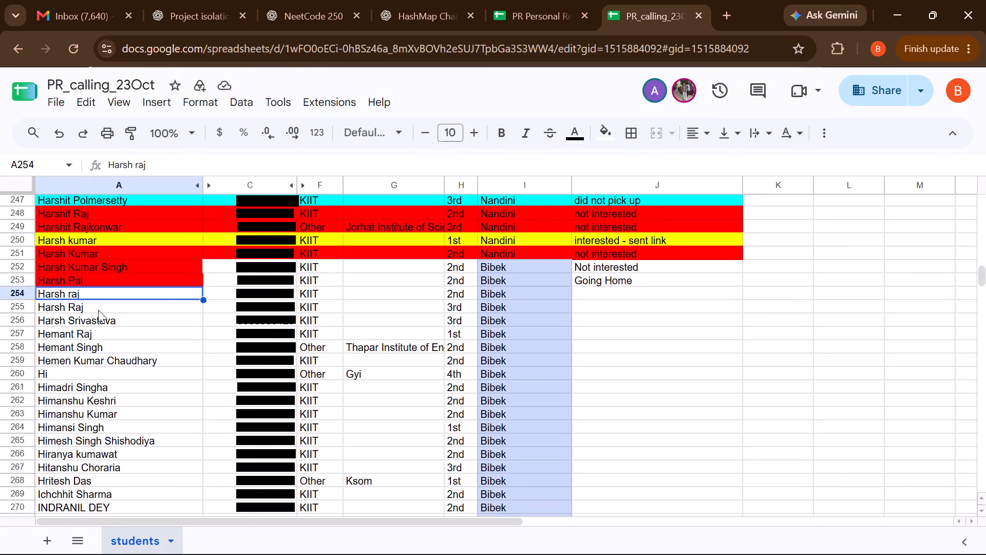
scroll(548, 315, up, 6)
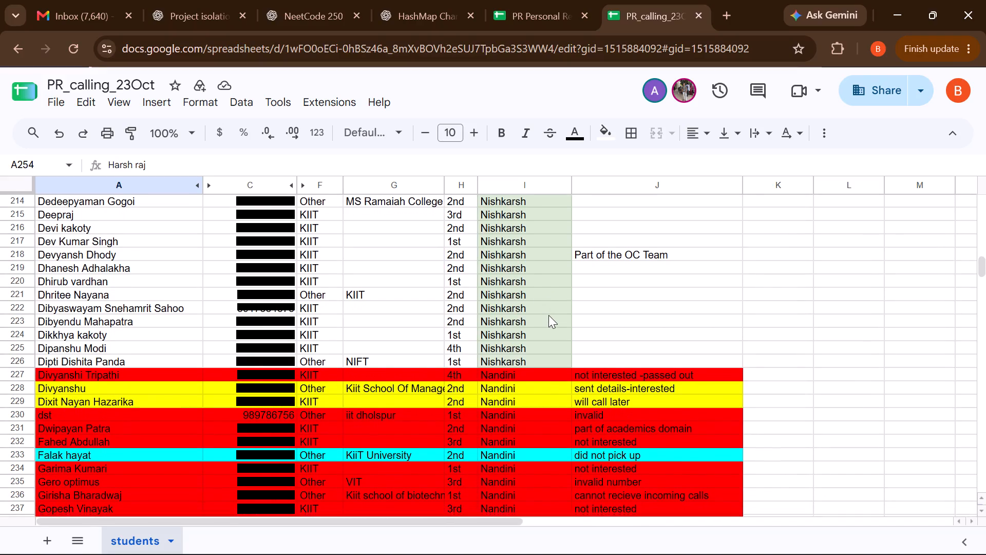
scroll(548, 315, up, 6)
scroll(548, 315, down, 4)
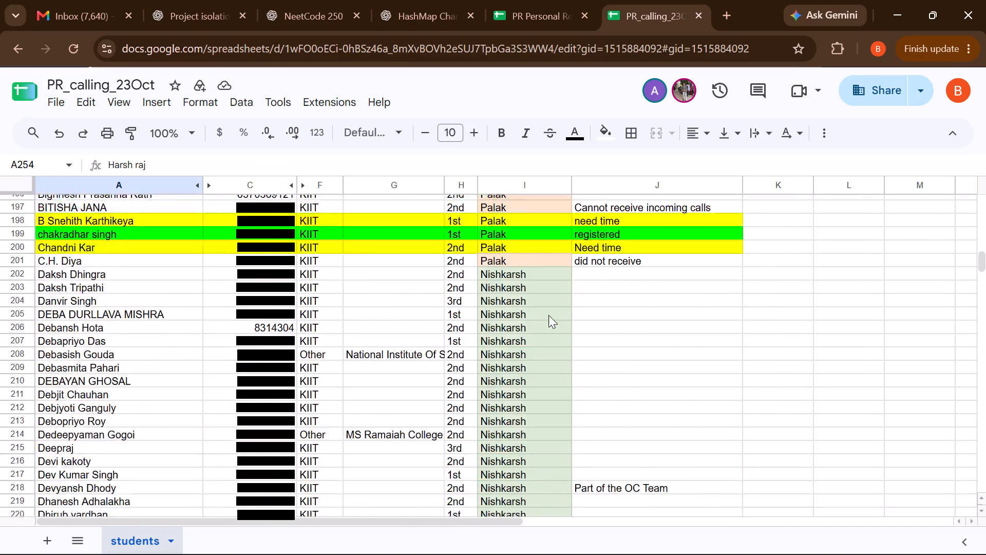
scroll(548, 315, down, 4)
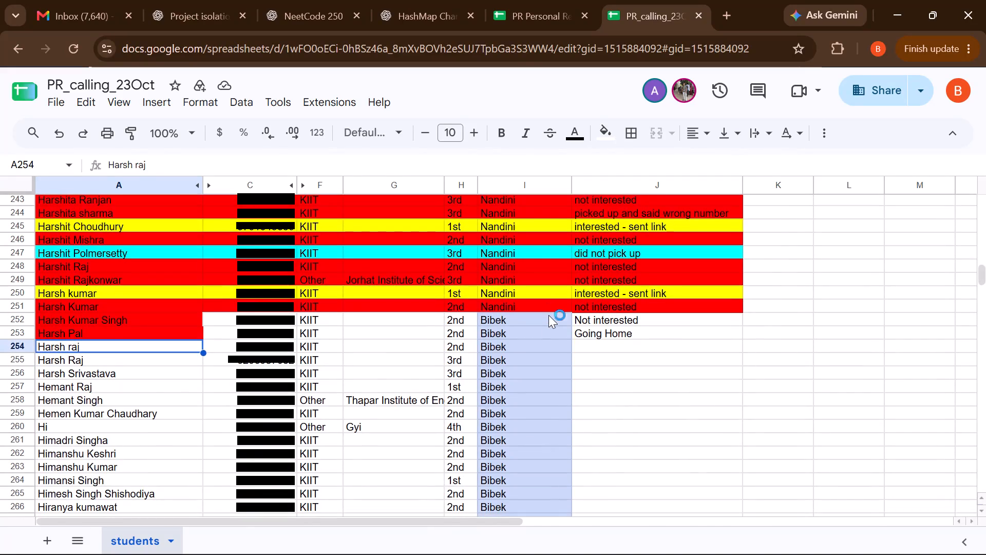
scroll(404, 368, down, 2)
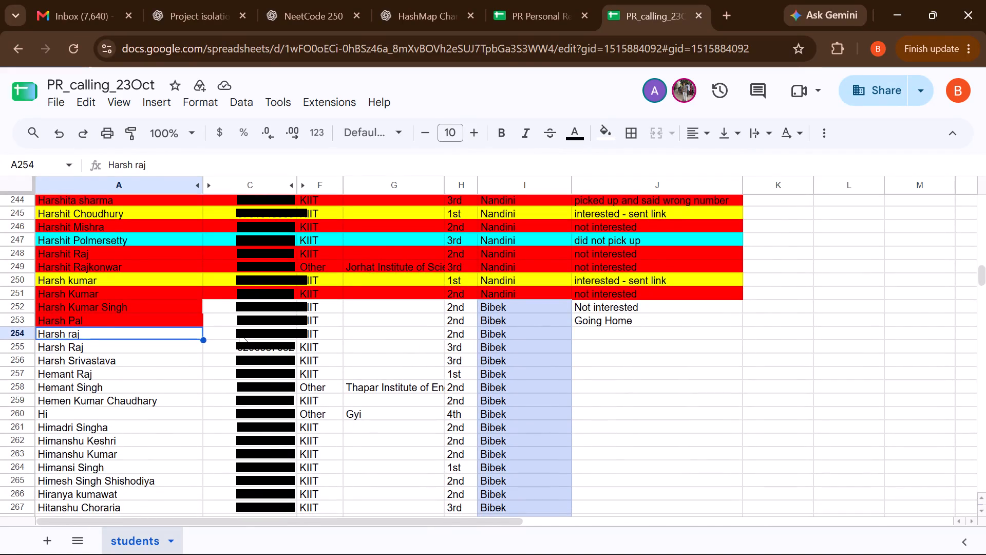
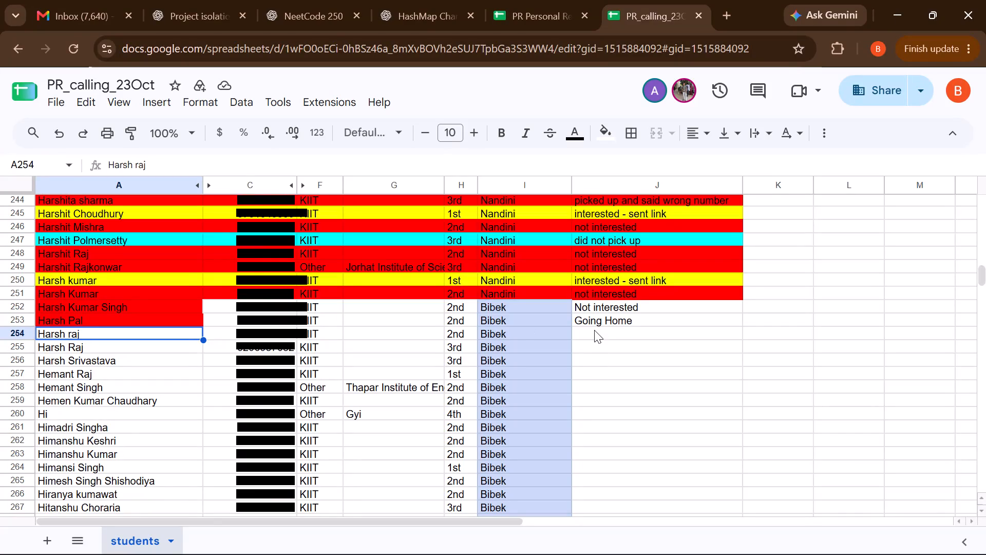
Copy the "Not interested" remark from row 252 into column J of row 254.
click(608, 303)
key(ctrl+c)
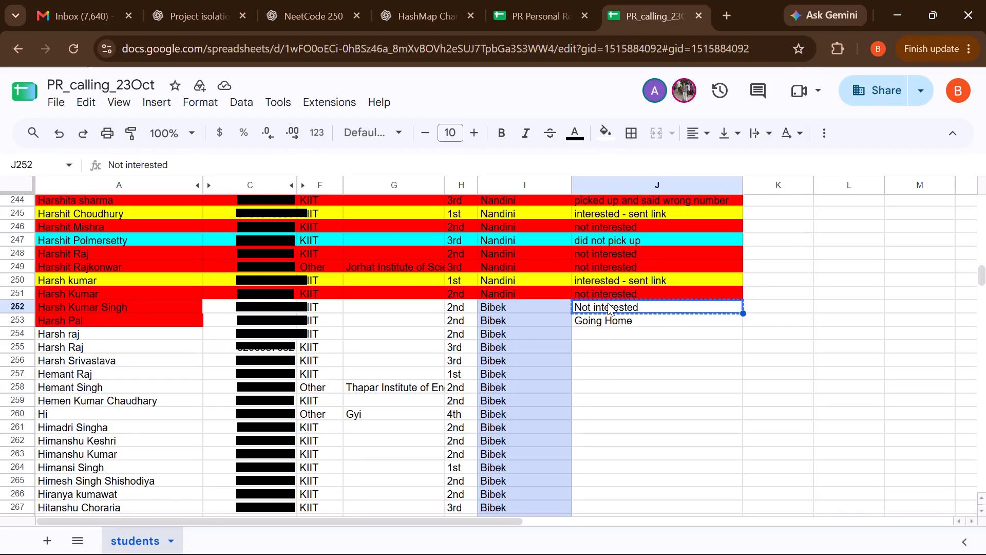
click(604, 334)
key(ctrl+v)
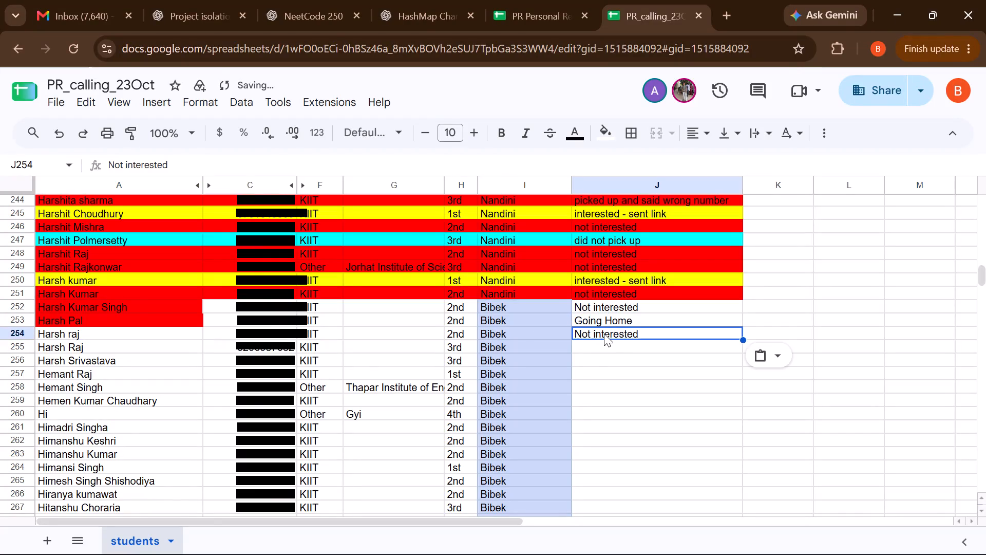
Fill the student name cell in column A of row 254 with red.
click(99, 343)
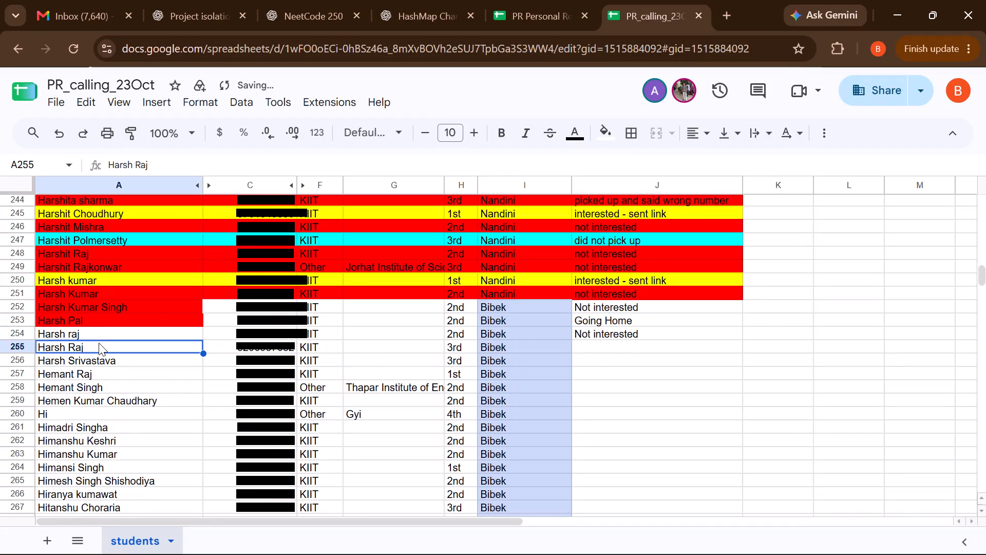
click(100, 337)
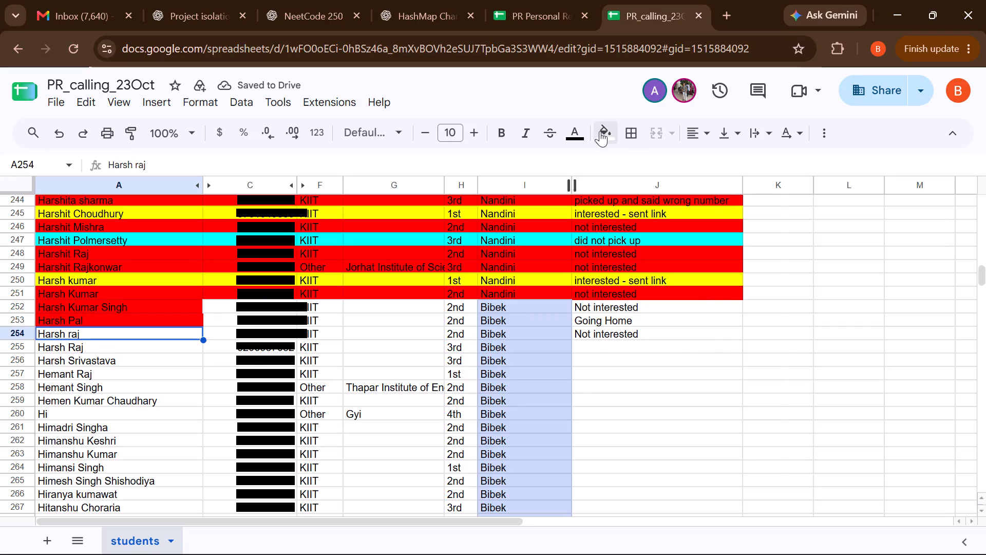
click(600, 131)
click(626, 203)
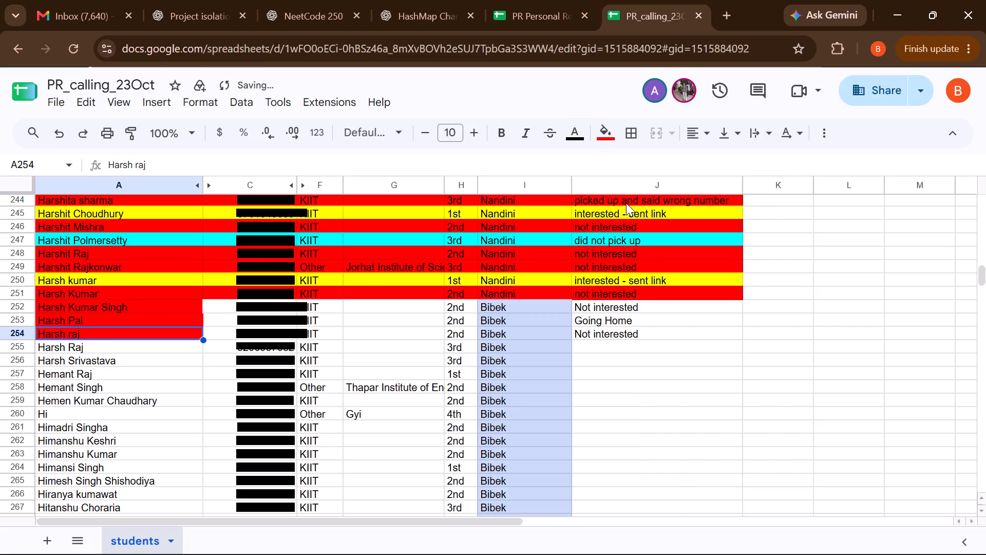
Select the student name cell in column A of row 255.
click(143, 349)
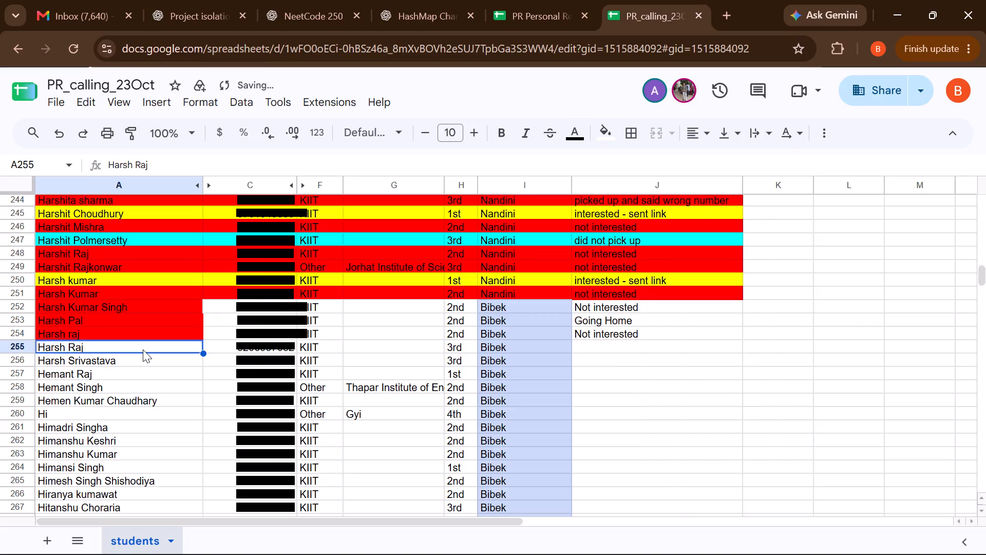
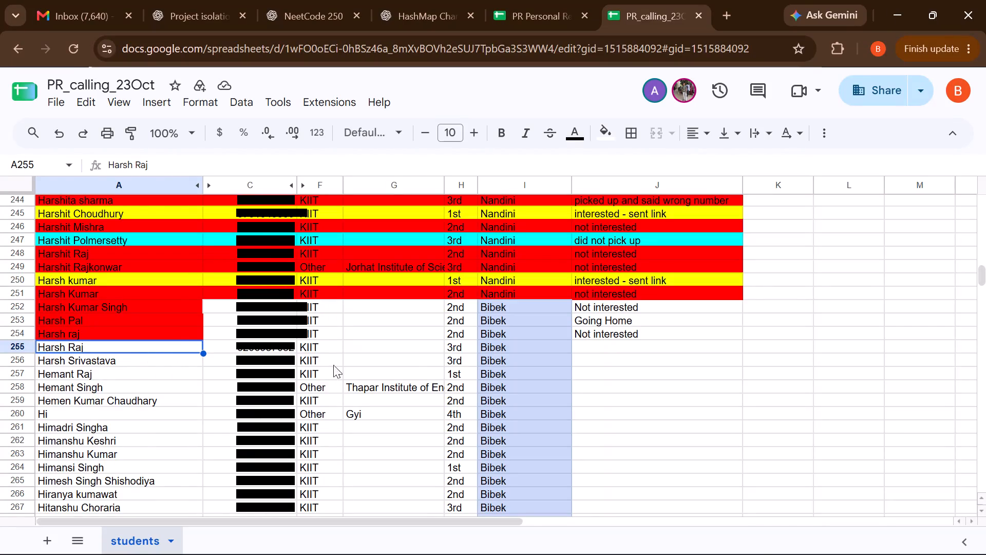
Enter the remark "Not interested - 4th Year" in column J of row 255.
click(615, 349)
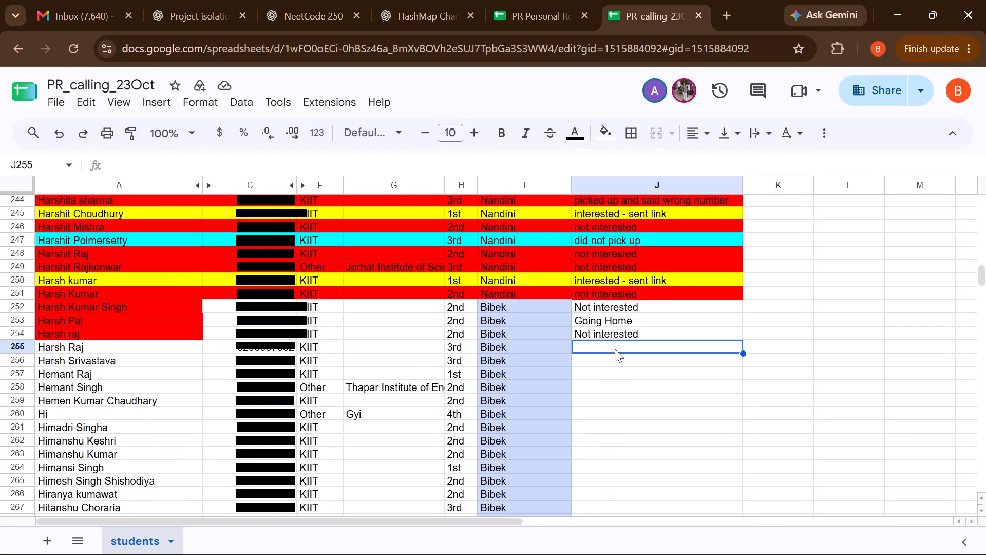
key(ctrl+v)
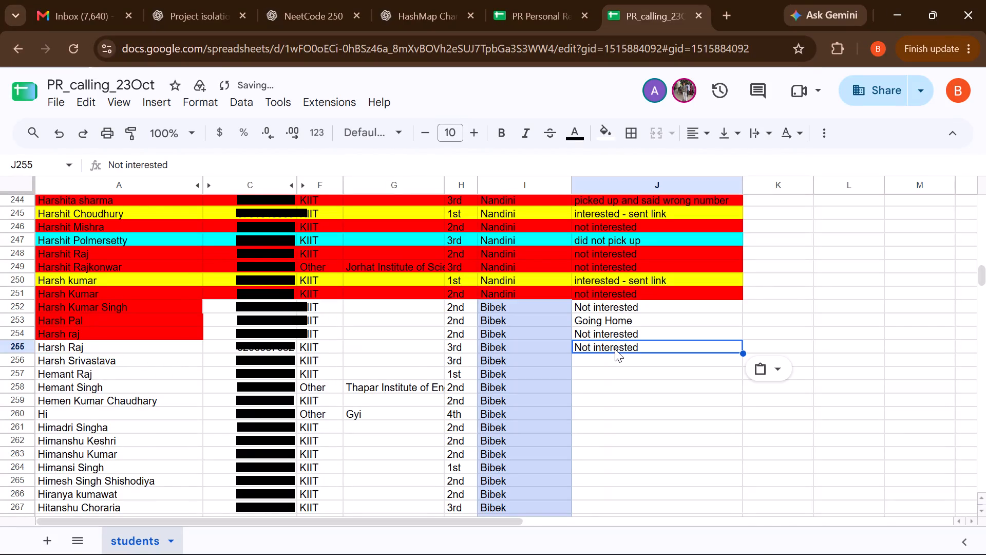
double_click(646, 343)
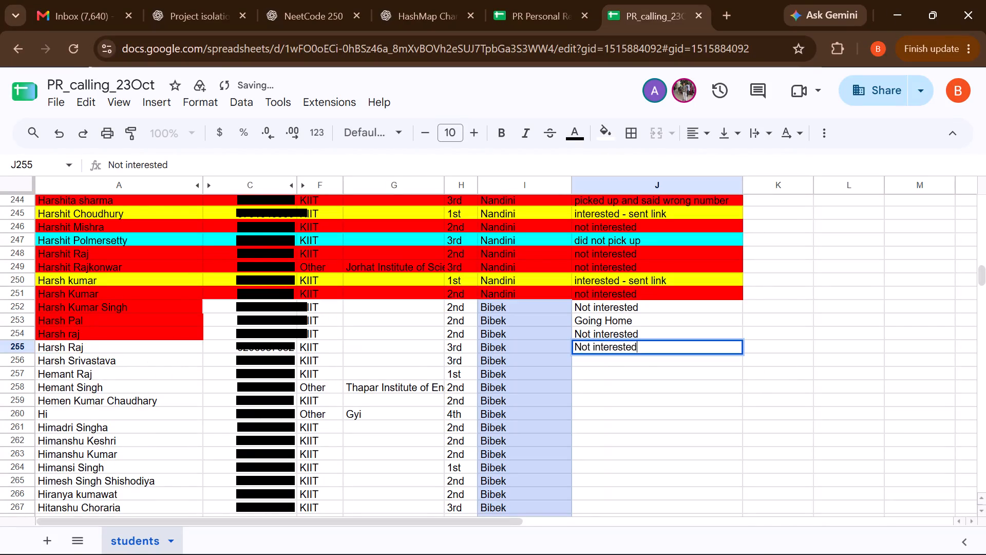
key(space)
text(- 4th)
key(space)
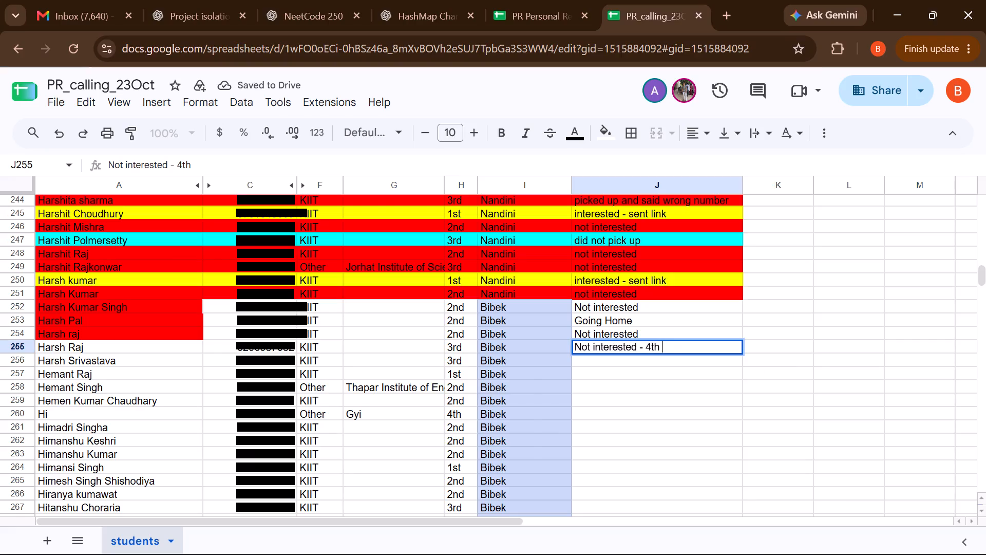
text(ear)
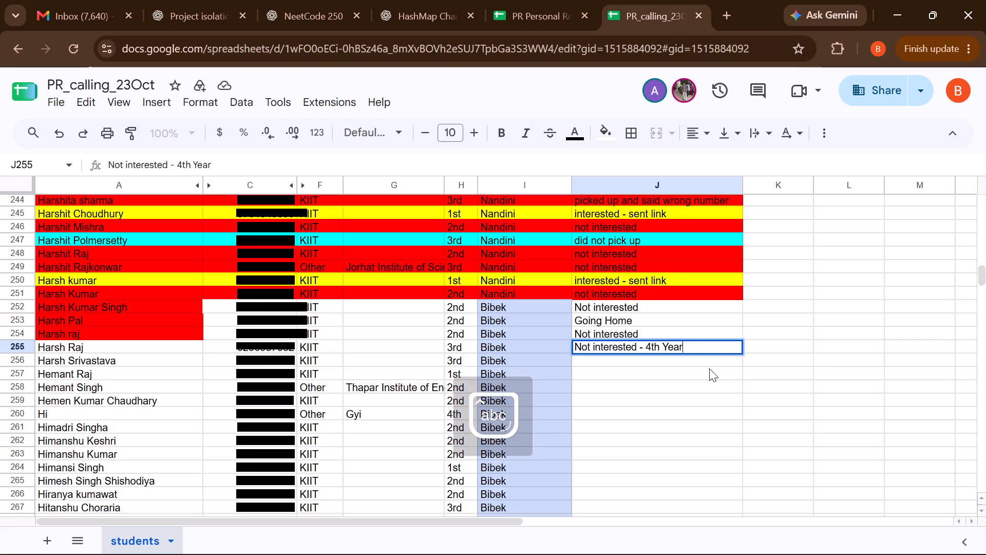
click(709, 363)
Fill the "Not interested - 4th Year" remark from row 255 down into column J of row 256.
click(713, 354)
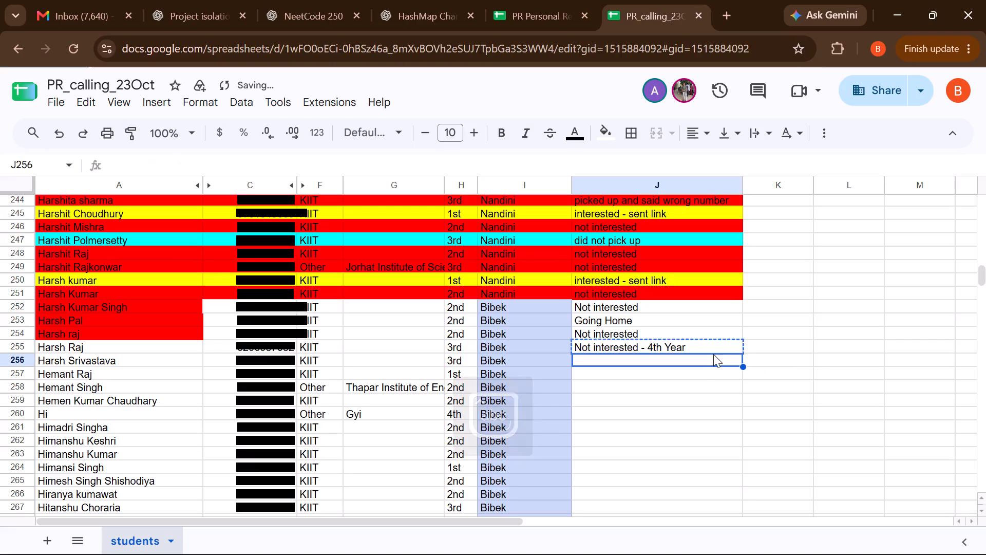
key(ctrl+z)
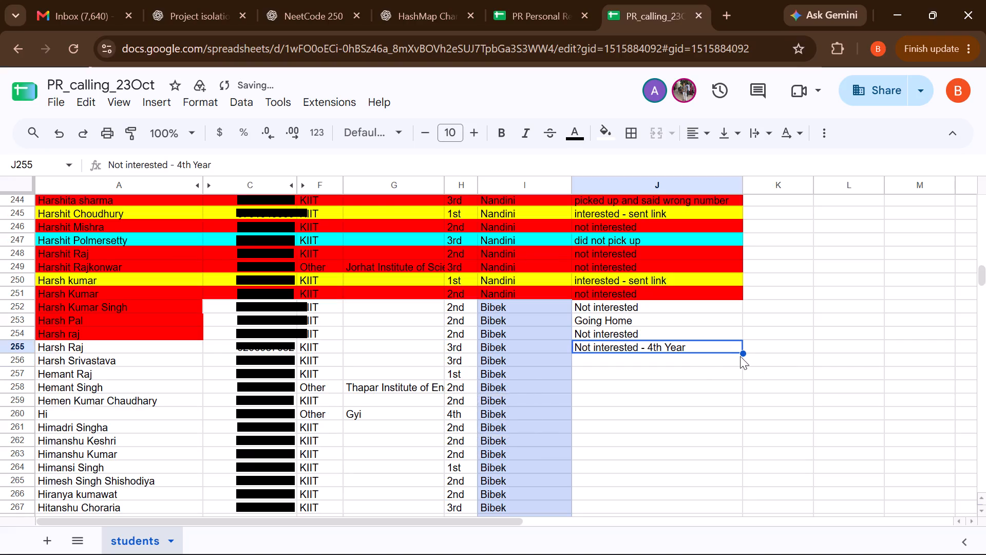
drag(745, 352, 744, 364)
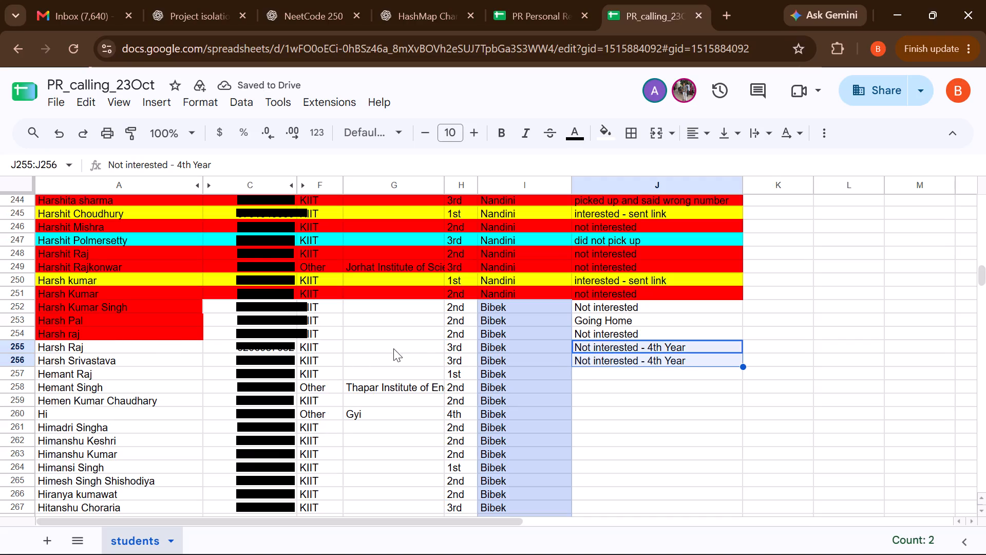
Fill the student name cells in column A of rows 255 and 256 with red.
drag(174, 346, 176, 358)
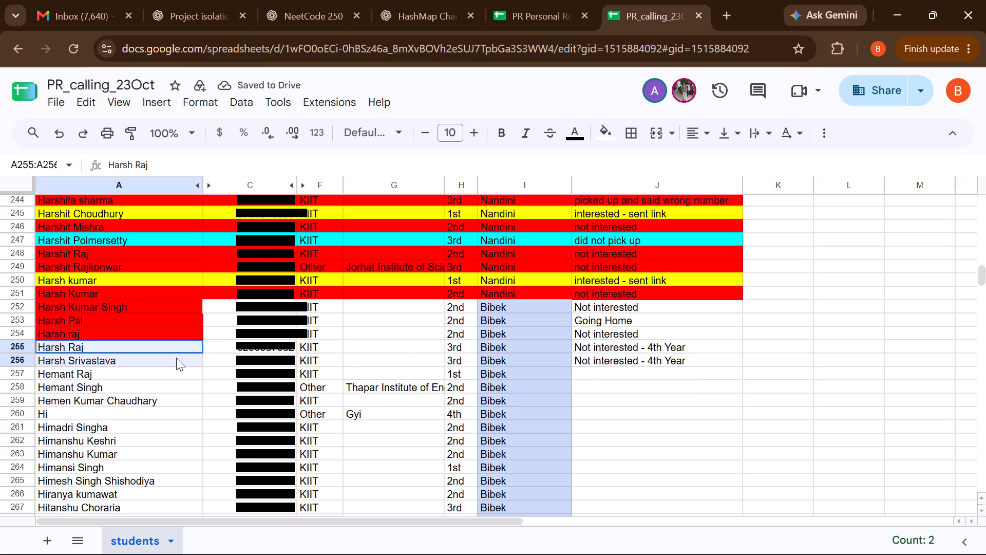
drag(176, 358, 176, 358)
click(605, 133)
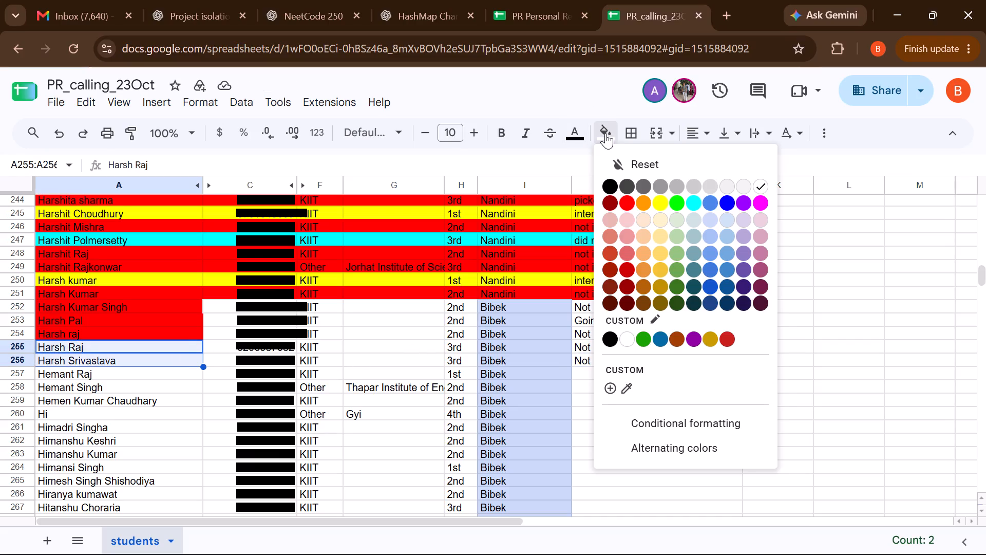
click(630, 203)
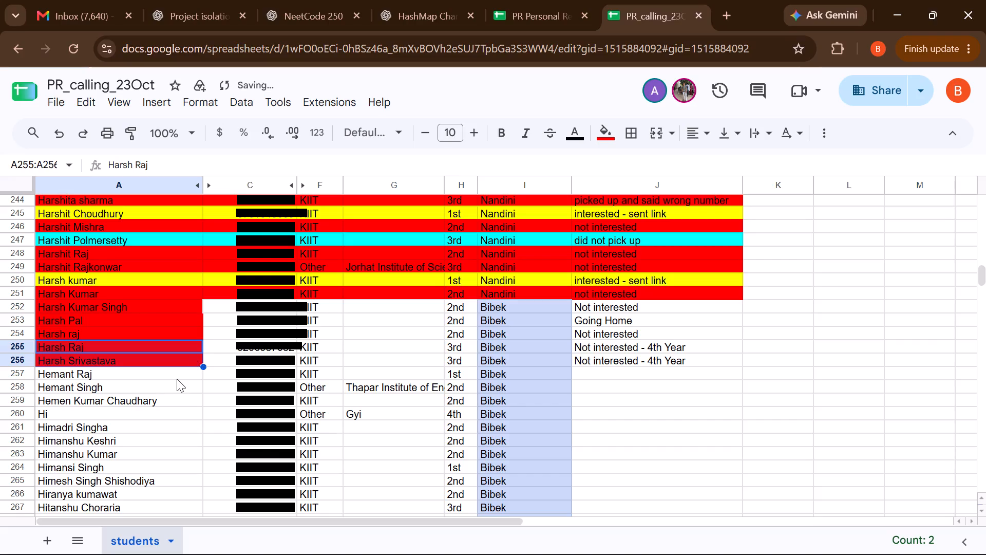
Select the student name cell in column A of row 257.
click(177, 379)
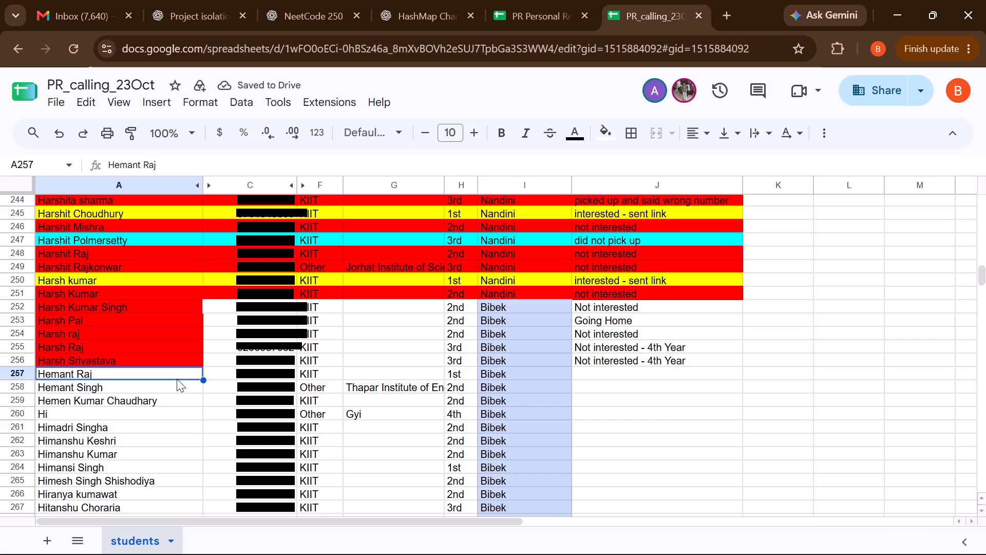
Look through the rows above to examine how the other callers' students are remarked and colour-coded.
scroll(177, 379, up, 13)
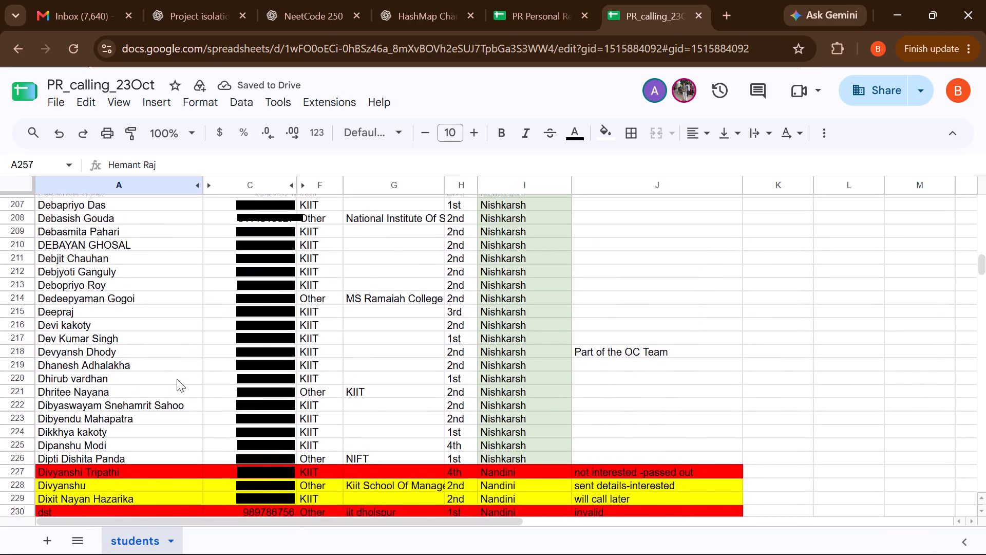
scroll(177, 379, up, 11)
scroll(177, 379, down, 2)
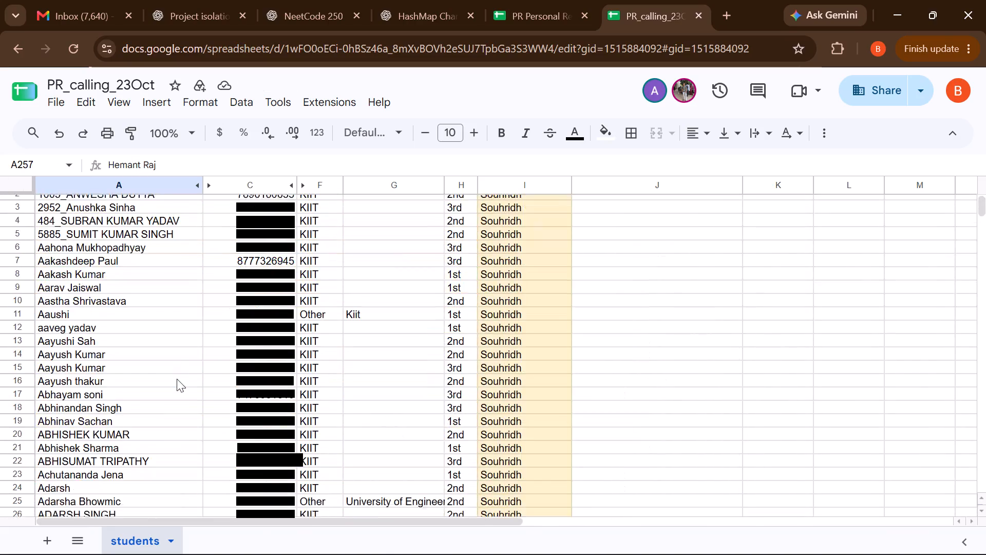
scroll(177, 379, down, 7)
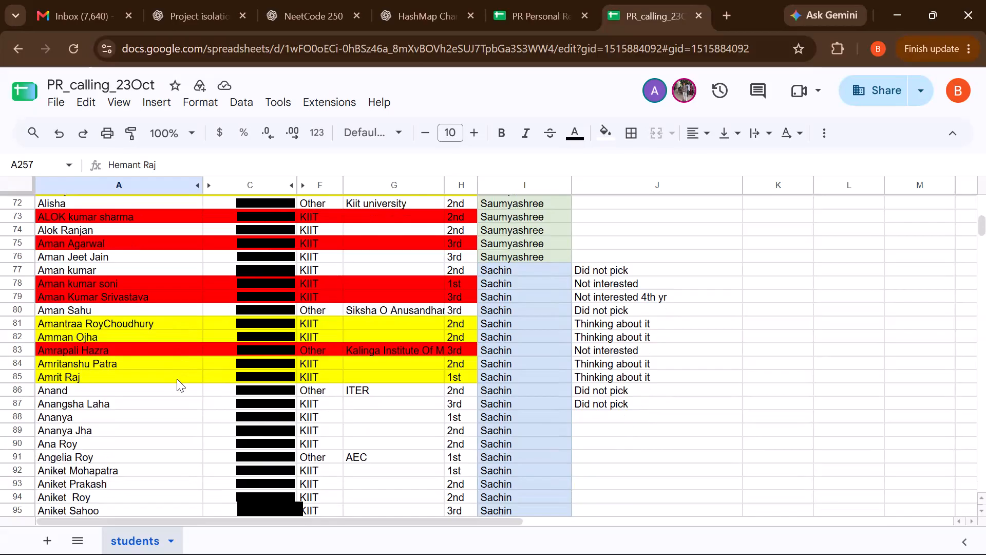
scroll(177, 379, down, 6)
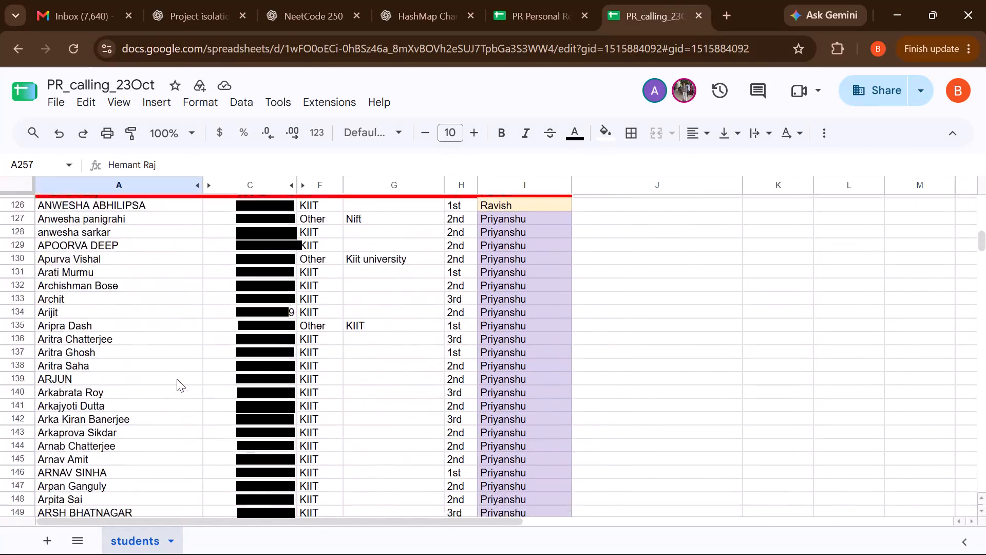
scroll(177, 379, down, 7)
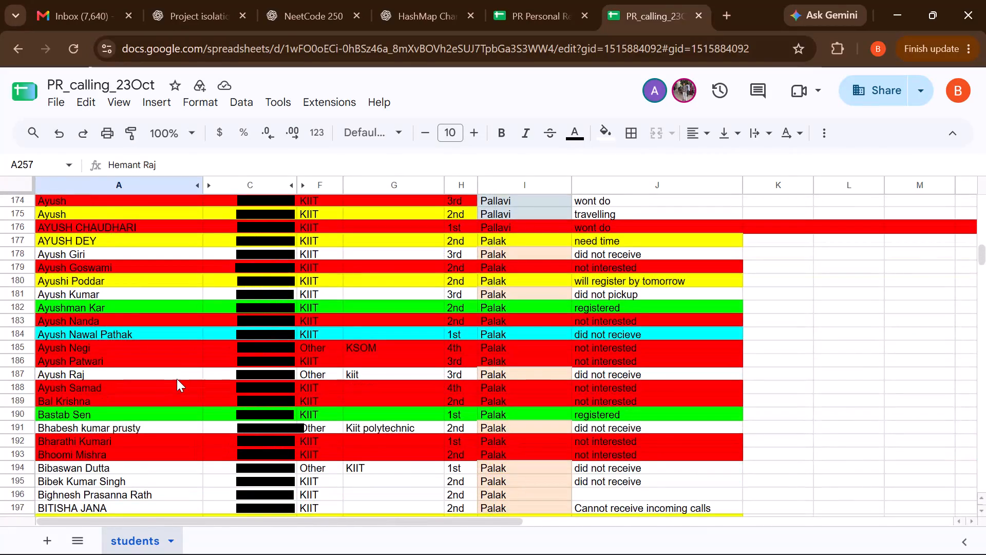
scroll(177, 379, down, 5)
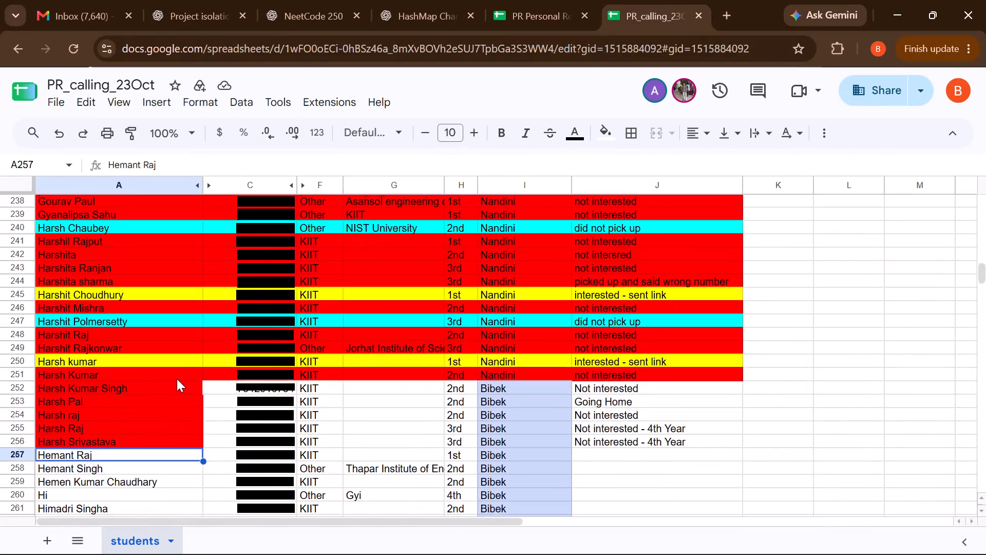
scroll(177, 379, down, 2)
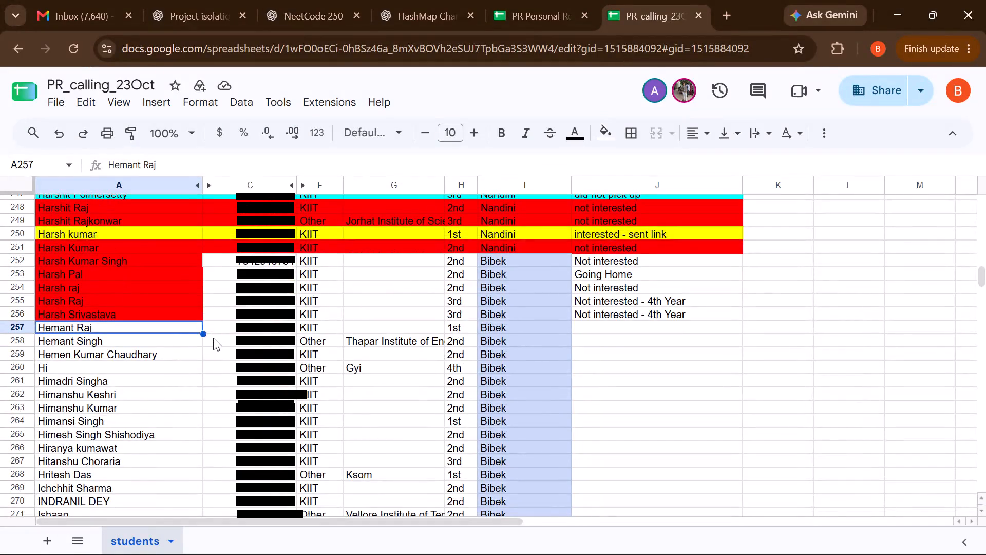
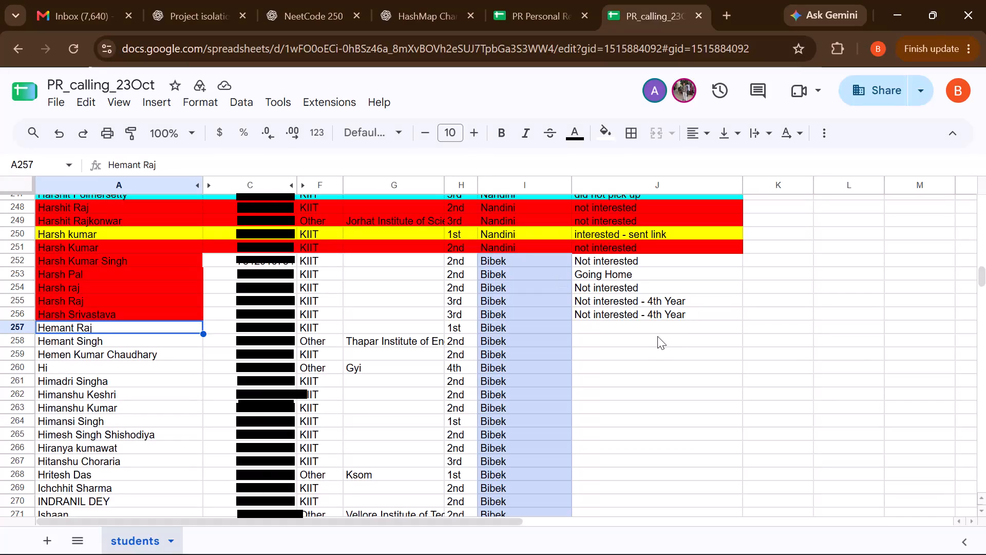
Enter the remark "Did not pick up" in column J of row 257.
click(655, 331)
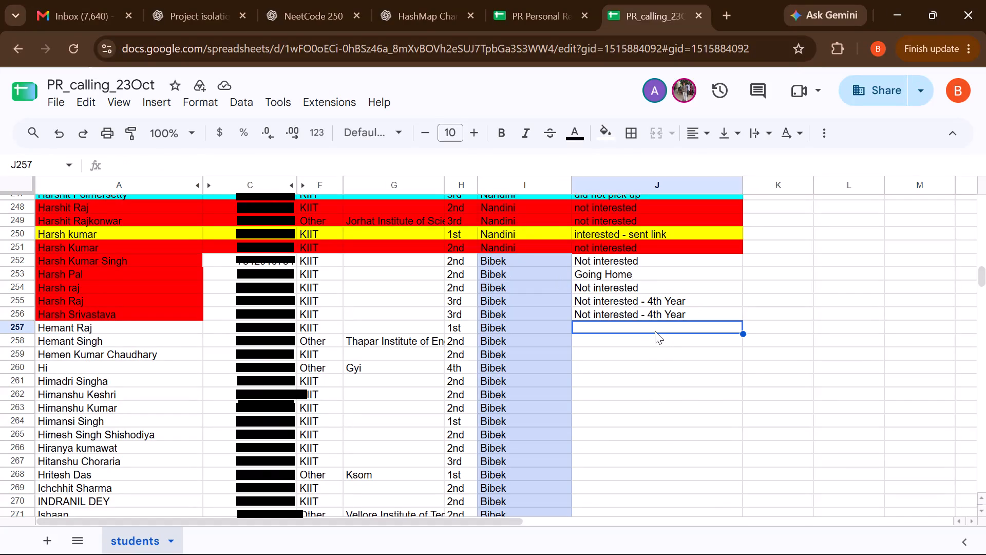
text(Did not pick)
key(space)
text(up)
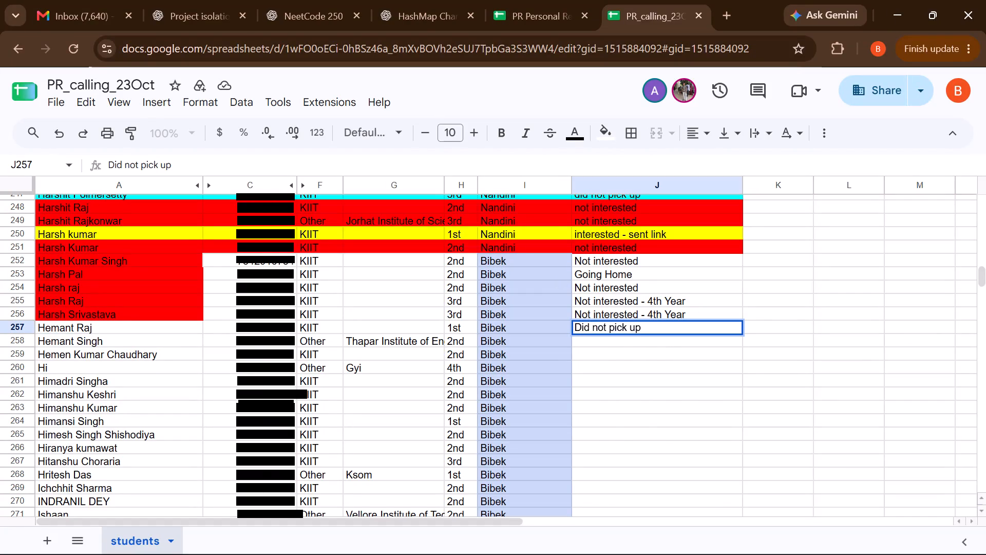
scroll(546, 346, up, 1)
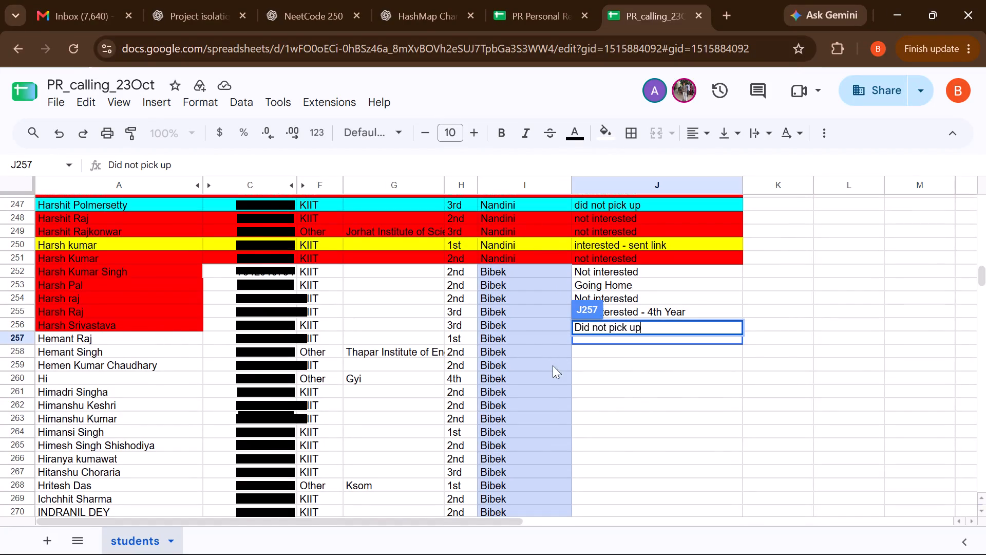
click(613, 362)
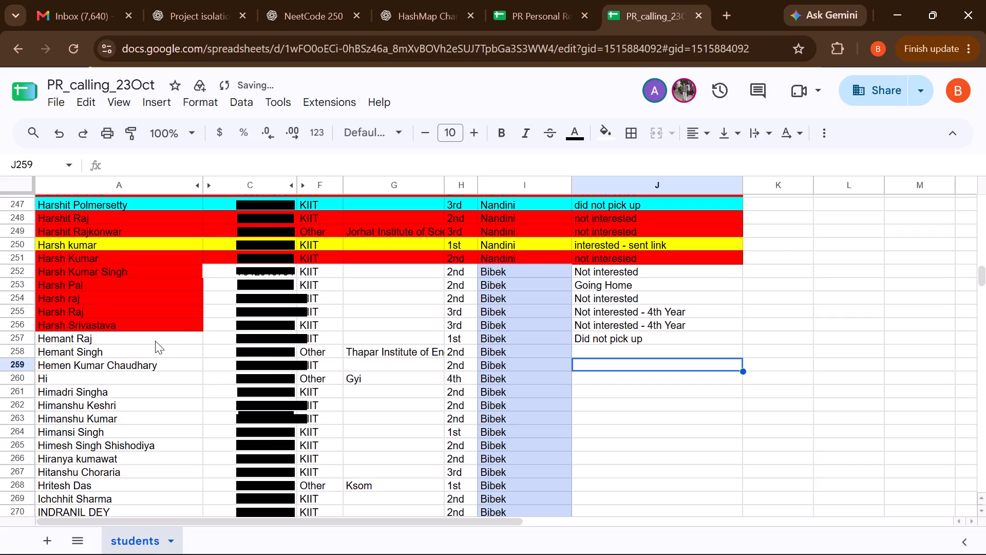
Fill the student name cell in column A of row 257 with cyan.
click(155, 340)
click(606, 126)
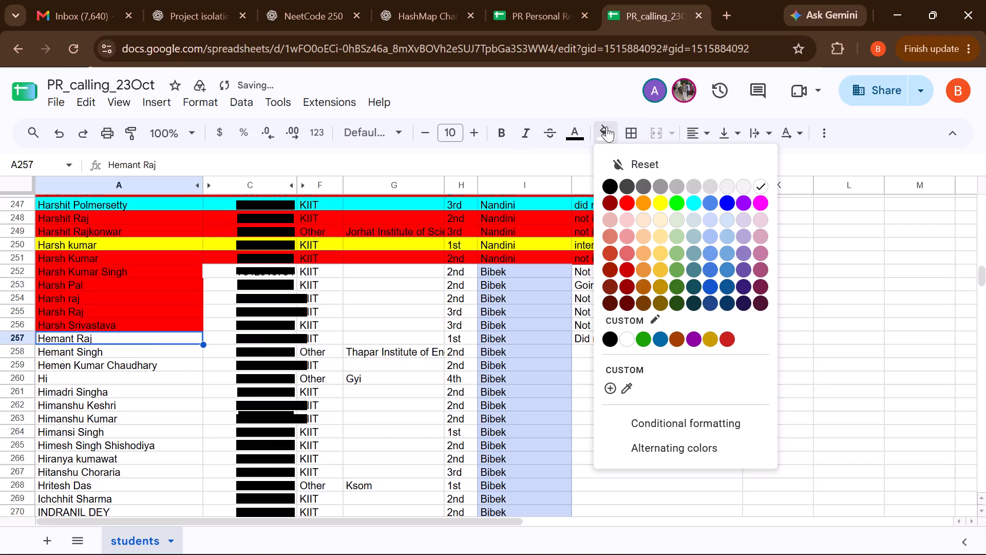
click(696, 204)
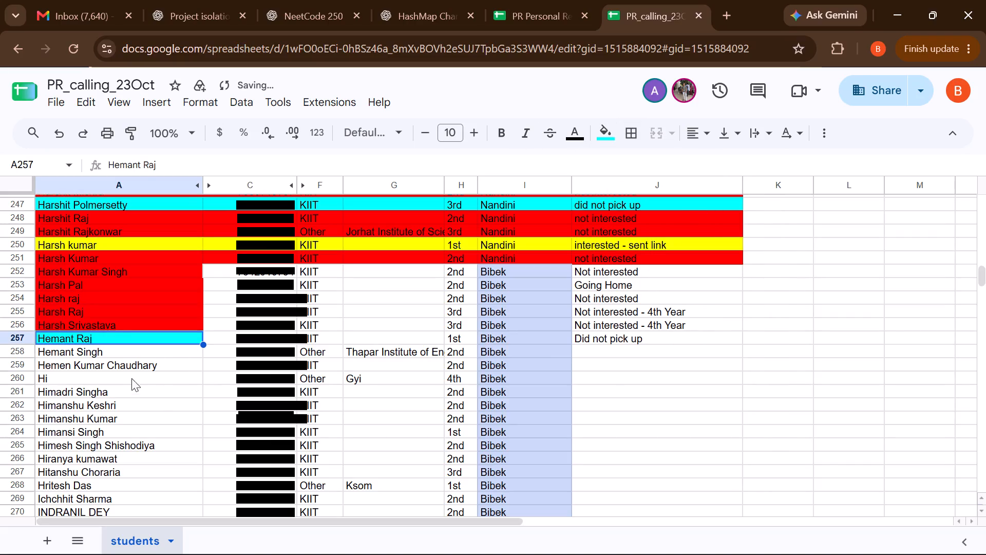
Enter the remark "Number does not exist" in column J of row 258.
click(143, 357)
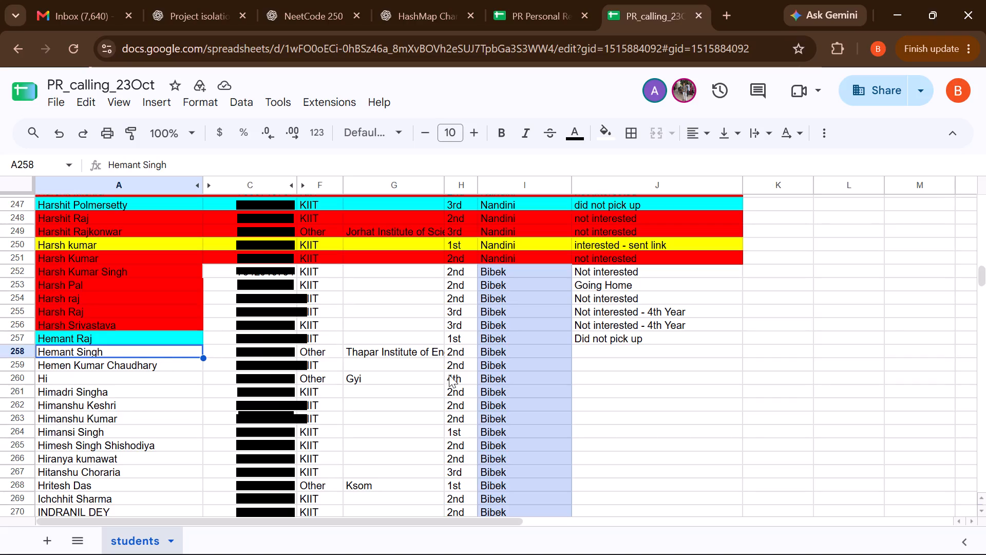
click(587, 350)
scroll(587, 350, right, 1)
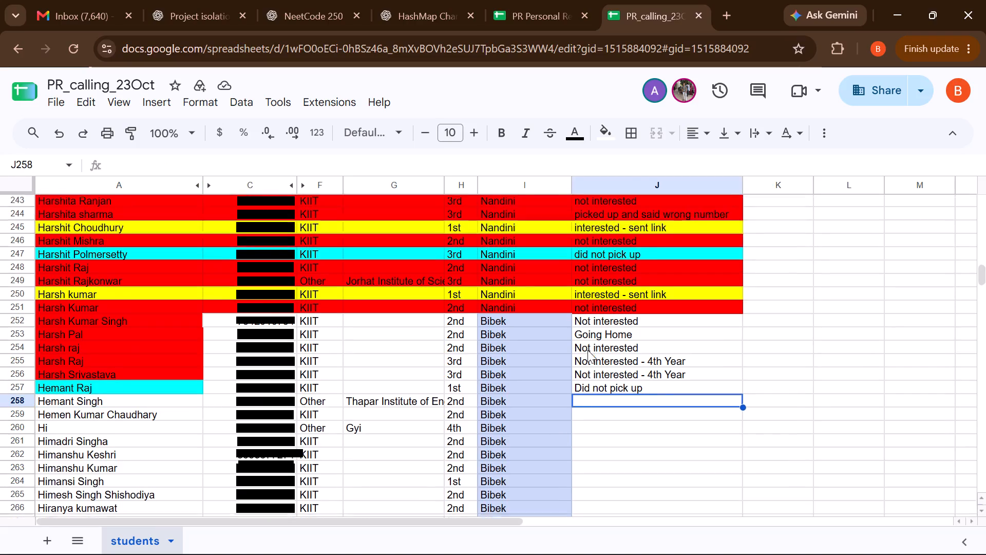
scroll(587, 350, right, 1)
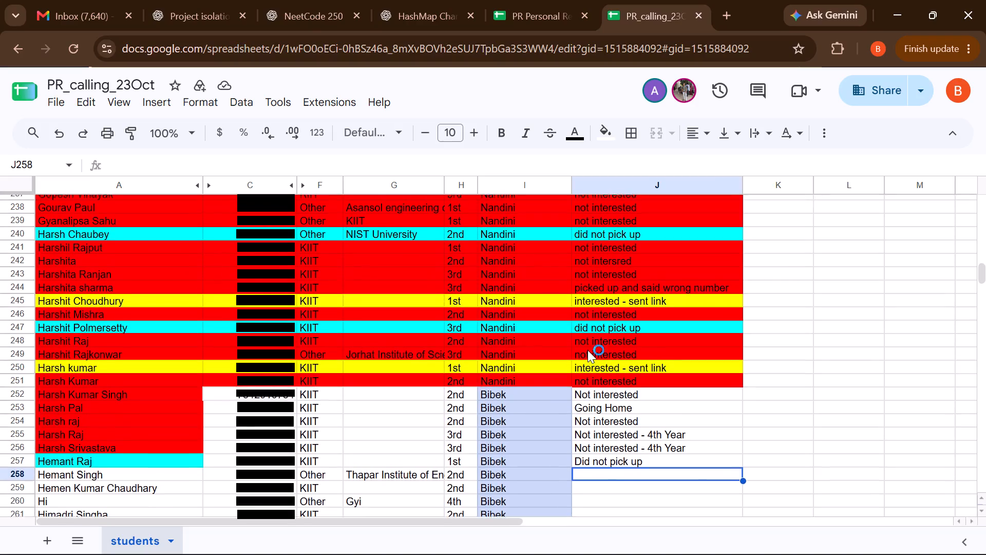
scroll(587, 350, right, 1)
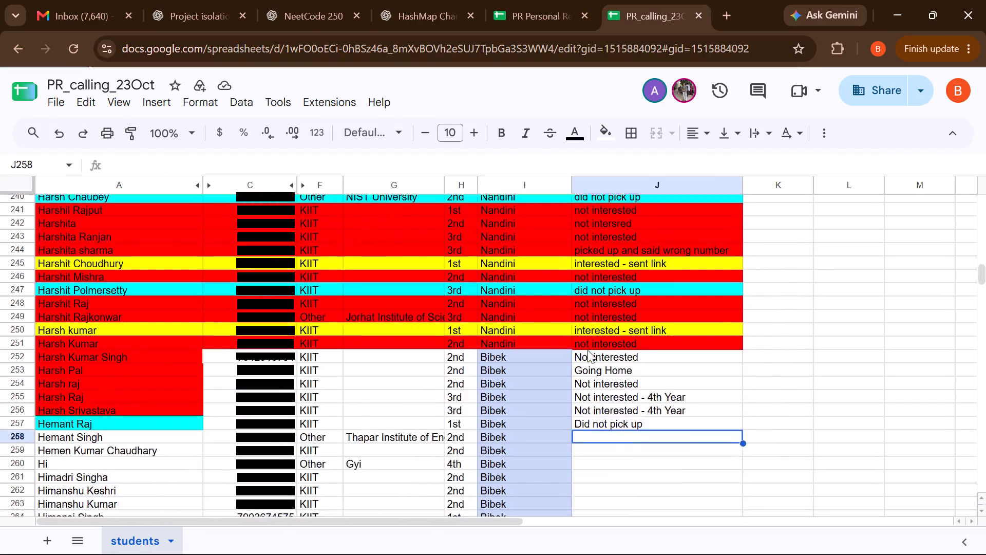
scroll(587, 350, right, 1)
double_click(590, 363)
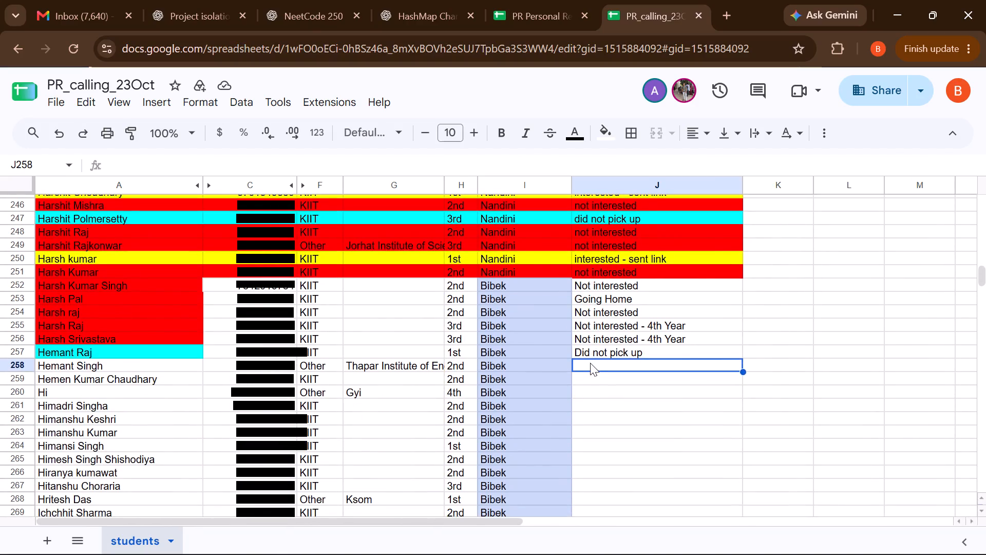
text(Number does not exist)
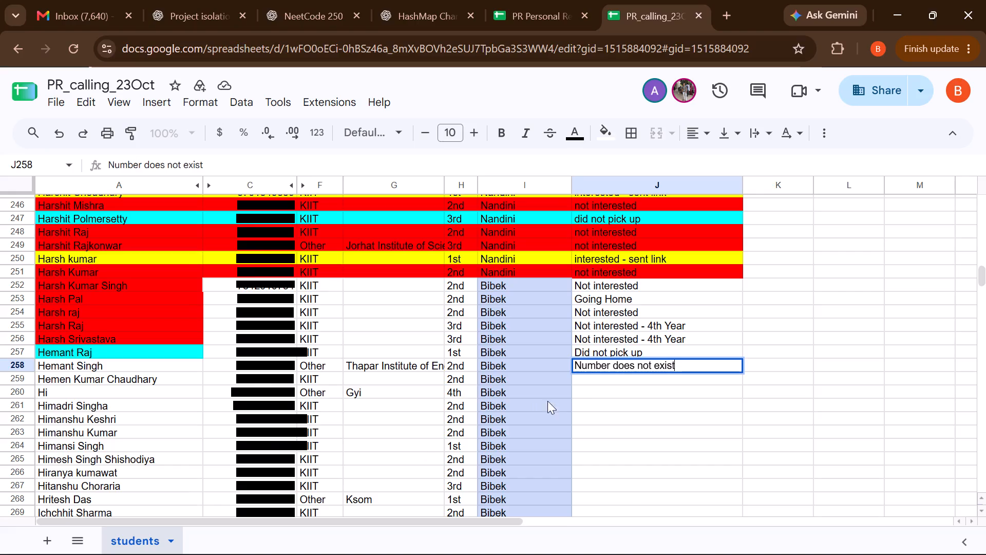
click(571, 395)
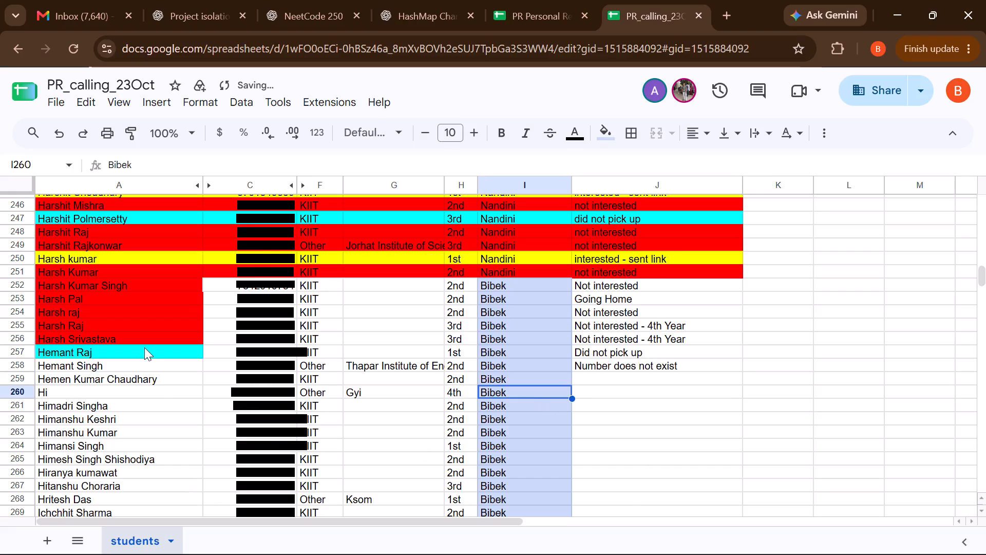
Fill the student name cell in column A of row 258 with red.
click(144, 361)
click(605, 129)
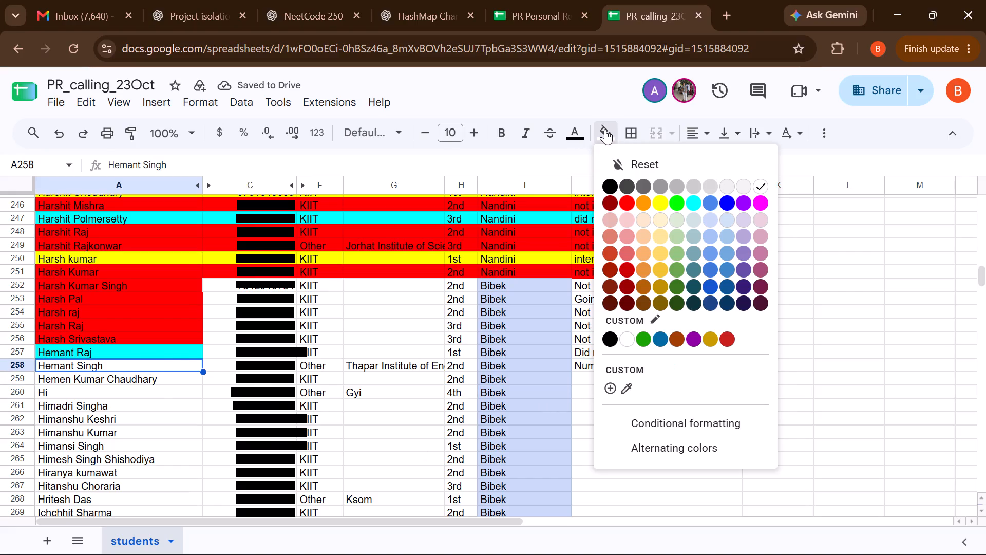
click(629, 200)
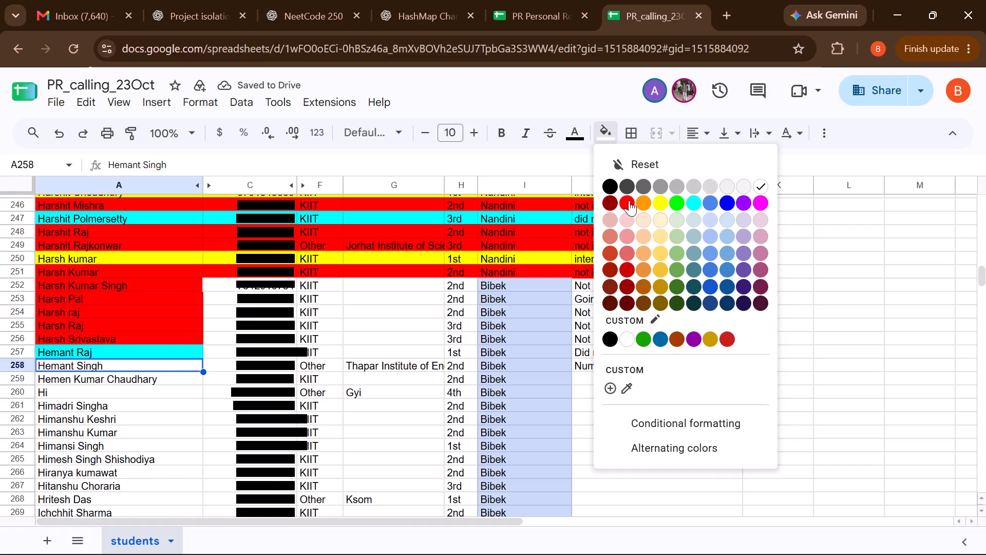
Select the student name cell in column A of row 259.
click(158, 383)
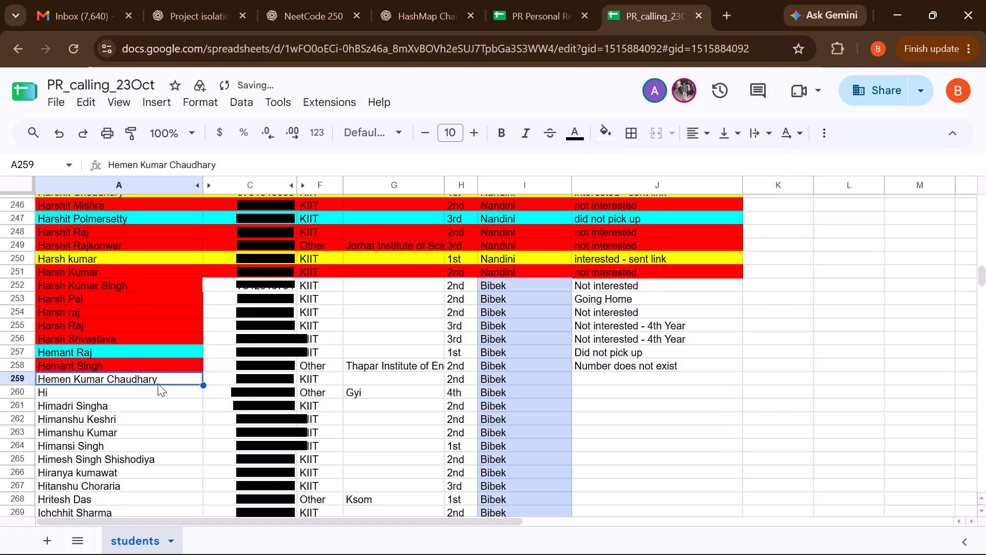
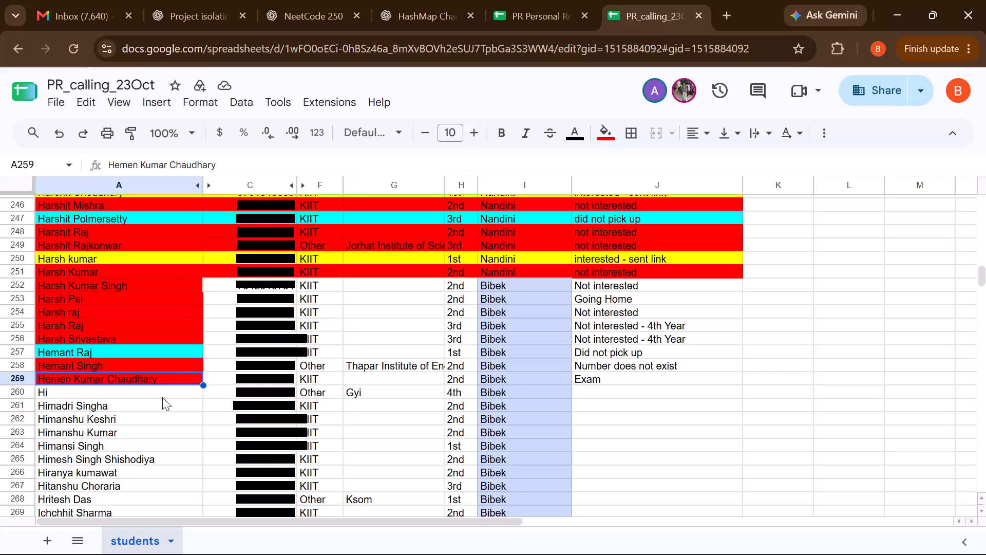
Select the student name cell in column A of row 260.
click(151, 395)
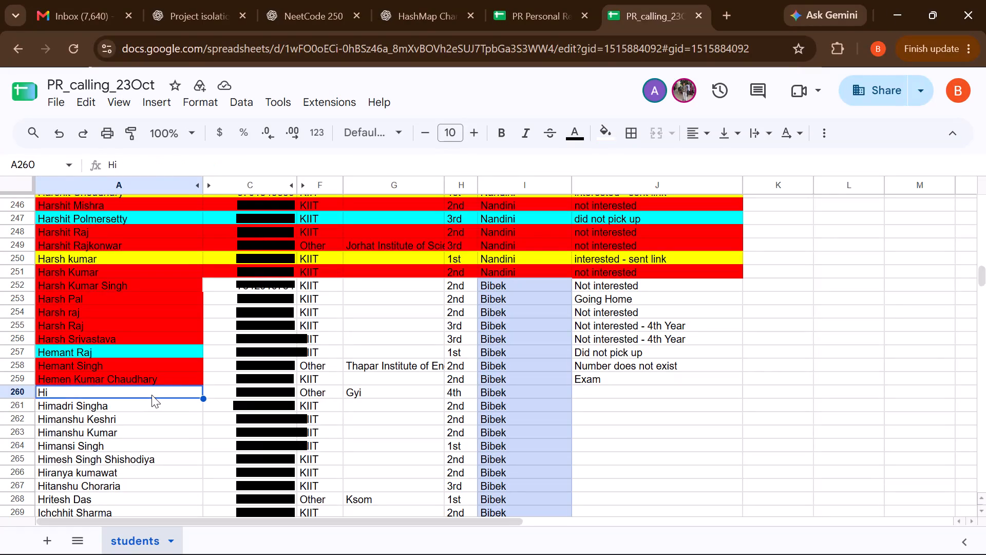
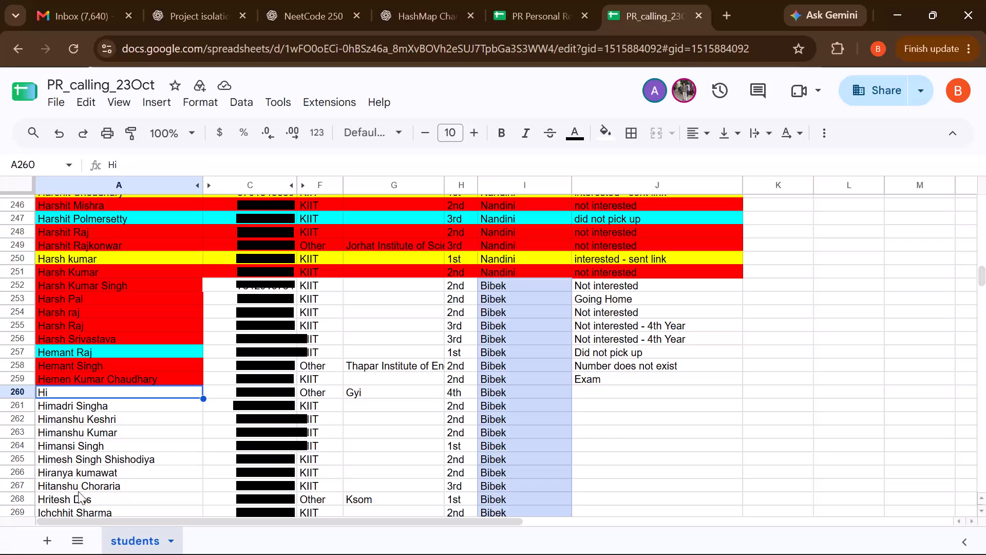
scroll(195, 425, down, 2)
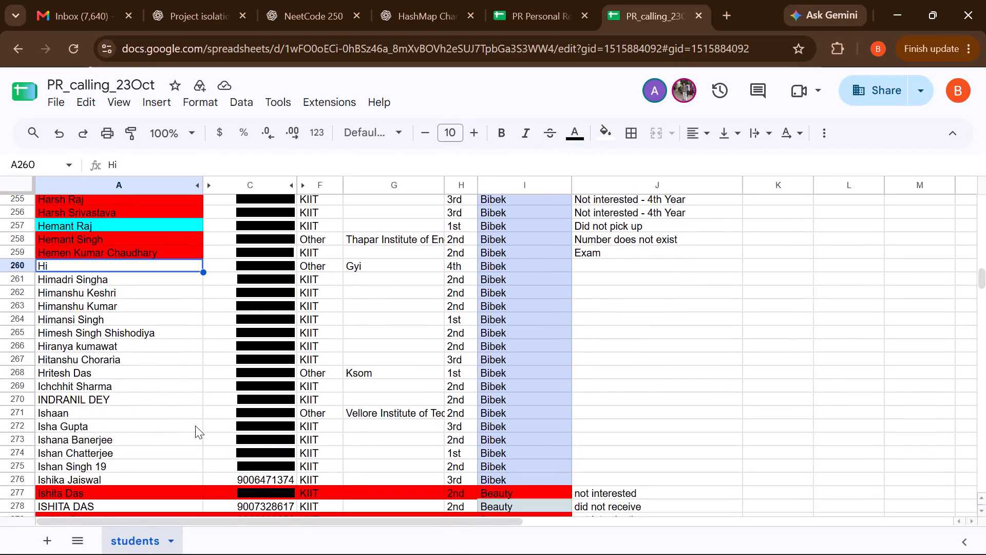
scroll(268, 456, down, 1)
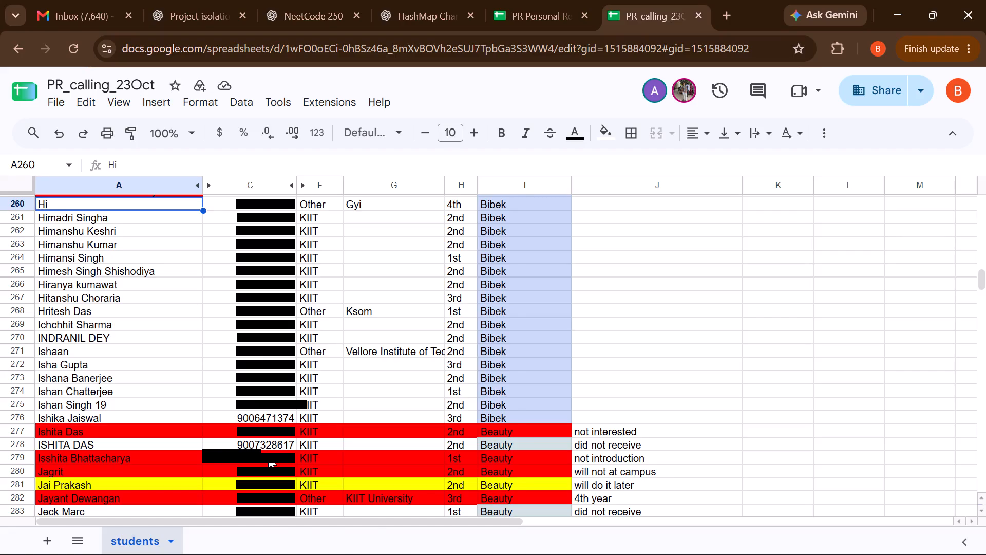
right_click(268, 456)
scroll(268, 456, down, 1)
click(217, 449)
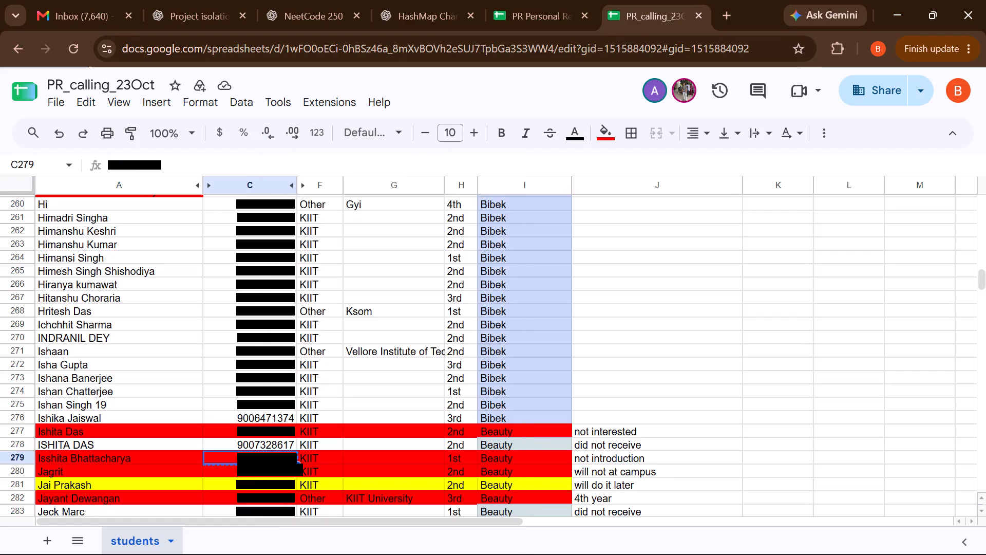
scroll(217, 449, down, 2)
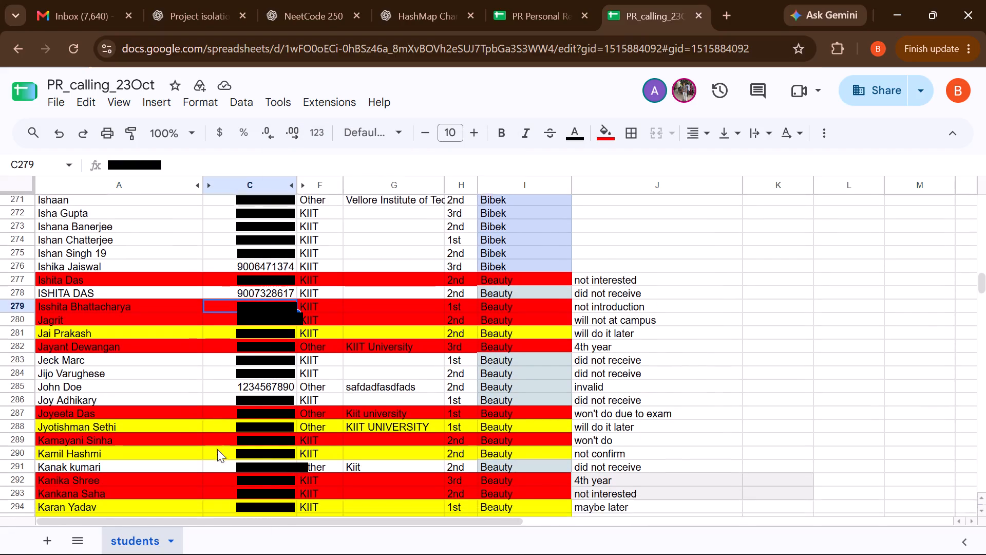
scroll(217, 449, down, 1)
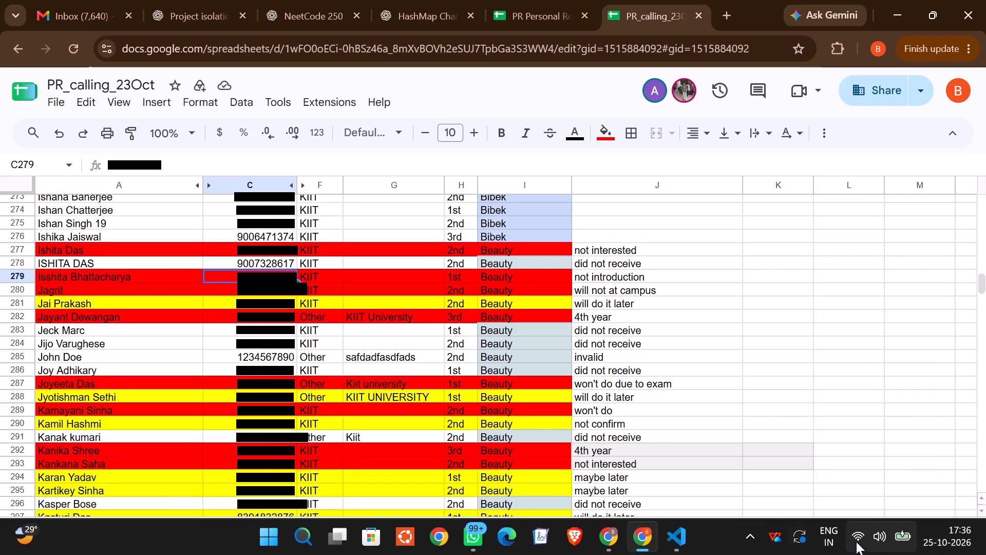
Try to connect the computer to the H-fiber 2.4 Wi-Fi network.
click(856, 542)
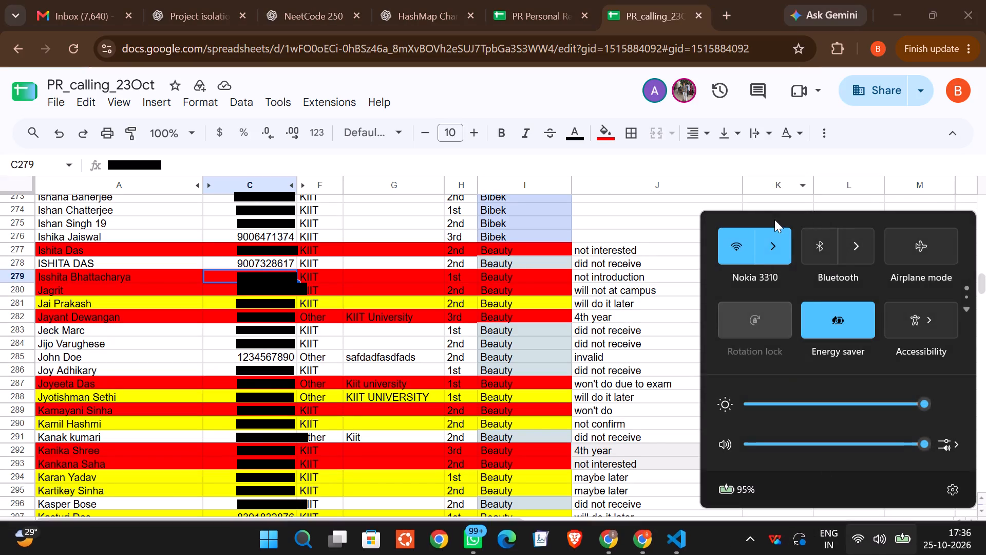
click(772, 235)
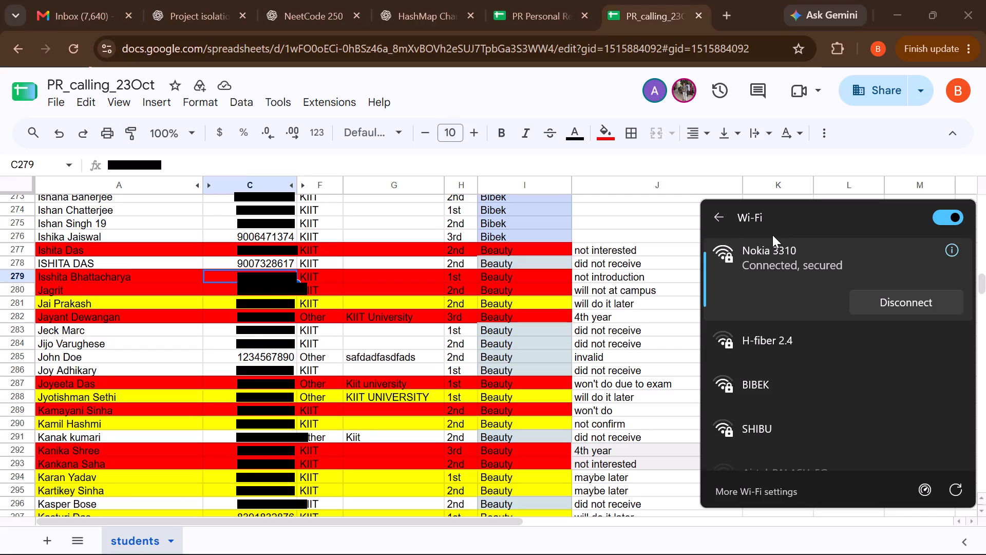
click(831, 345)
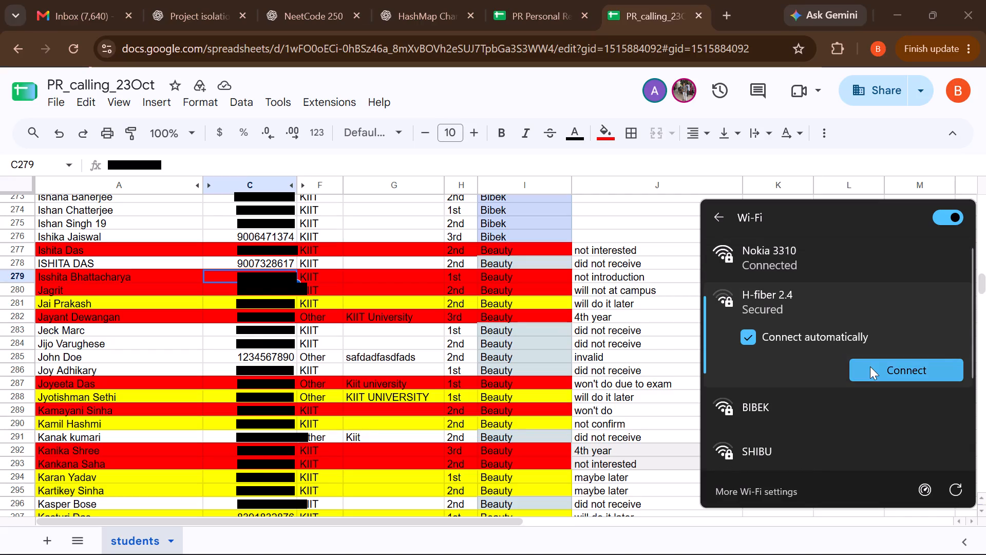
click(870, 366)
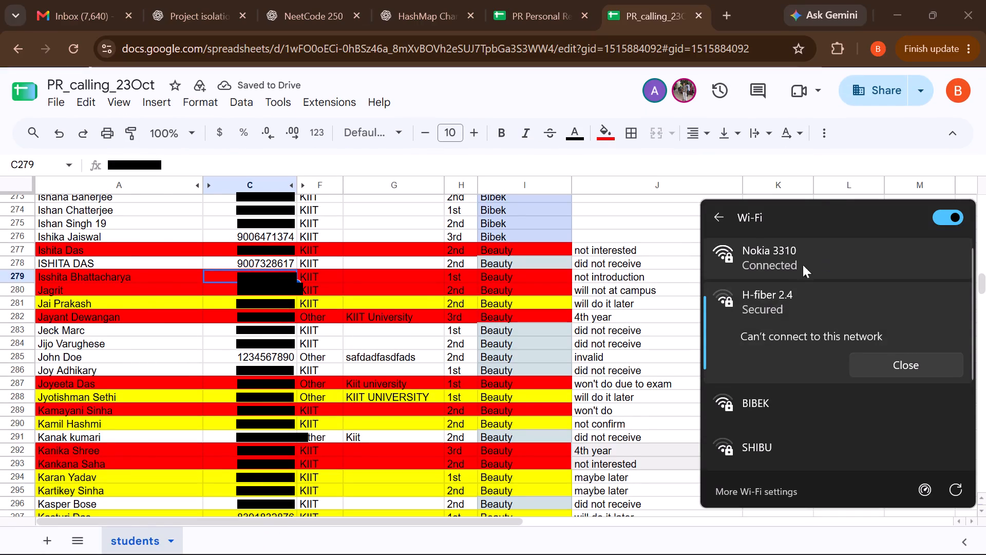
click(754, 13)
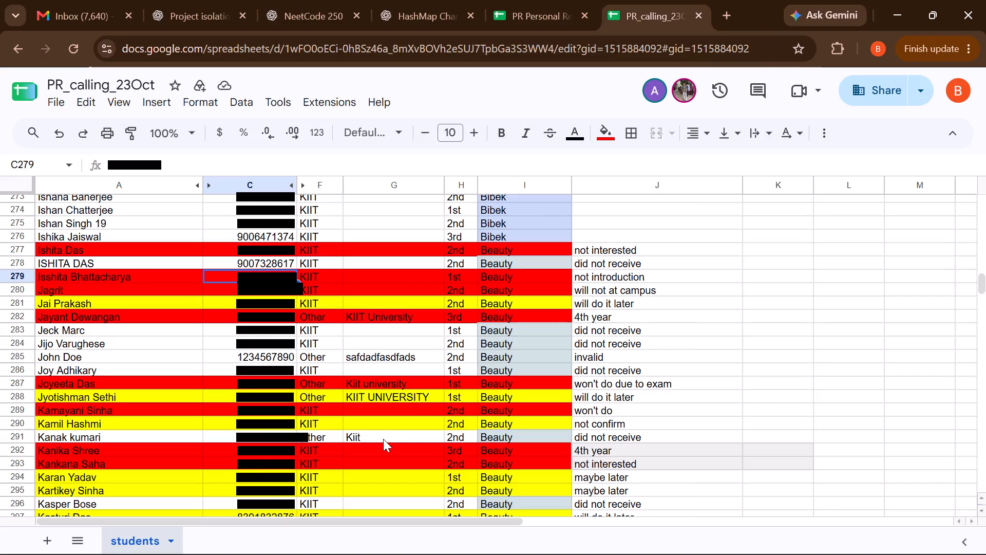
Look over the students assigned to Bibek who still have no call remark, from row 260 to row 276.
scroll(383, 439, up, 3)
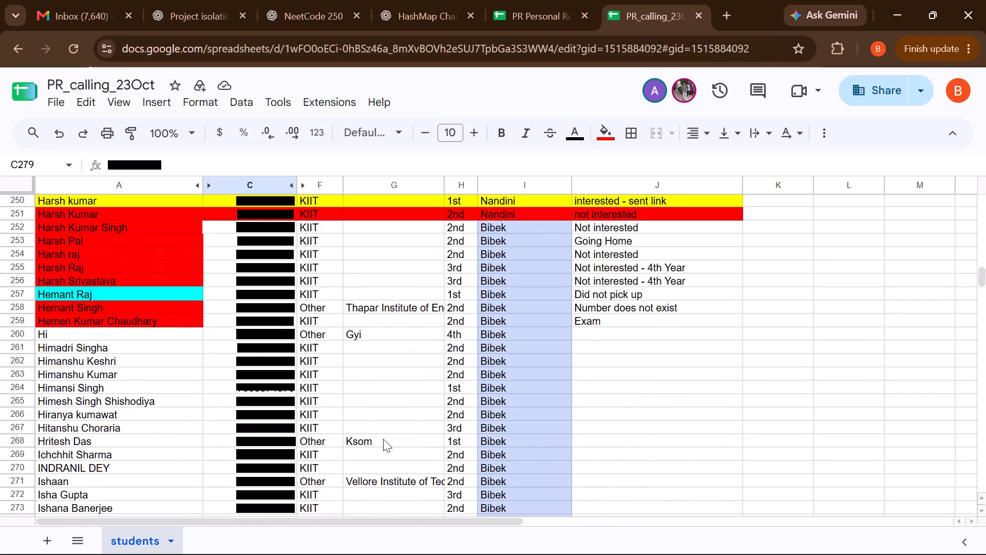
scroll(383, 439, up, 1)
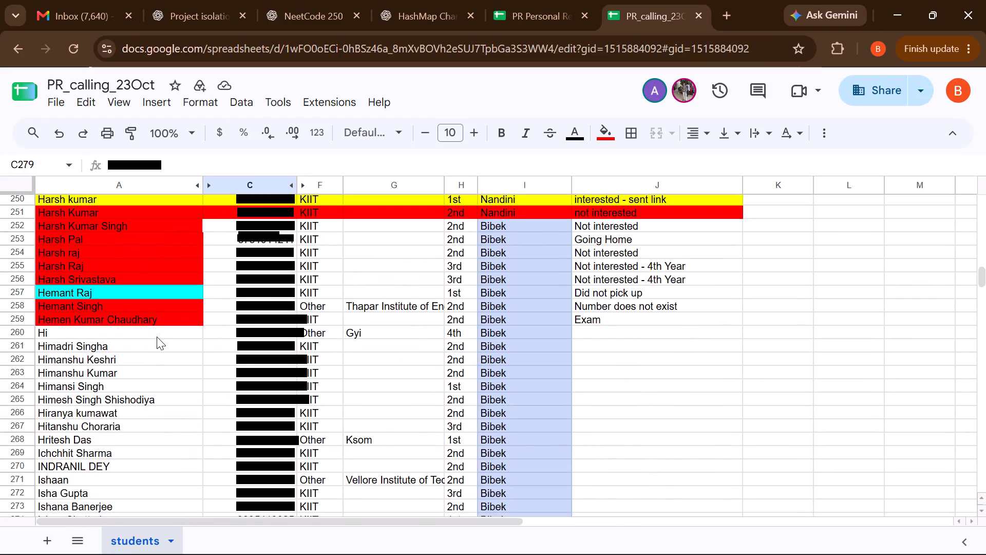
click(157, 337)
click(159, 346)
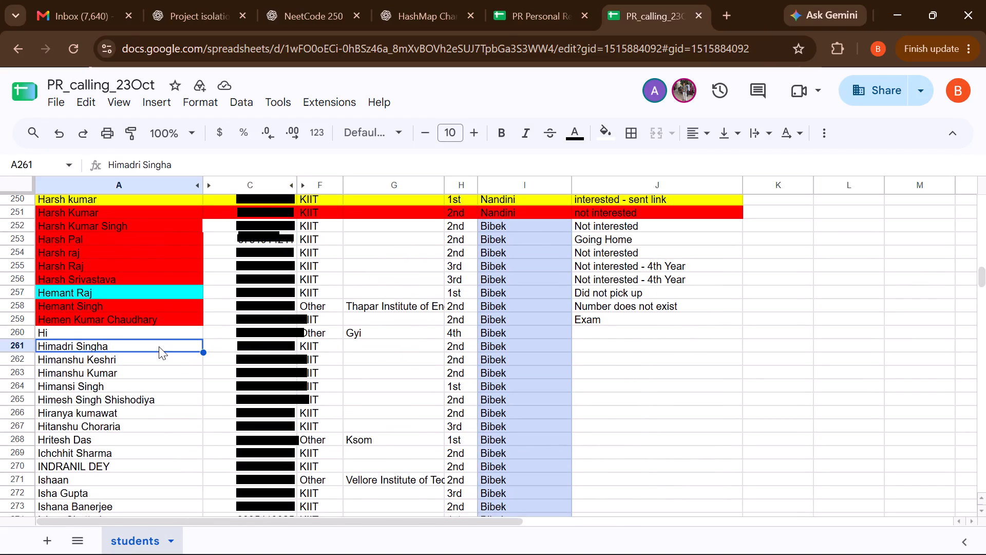
click(176, 335)
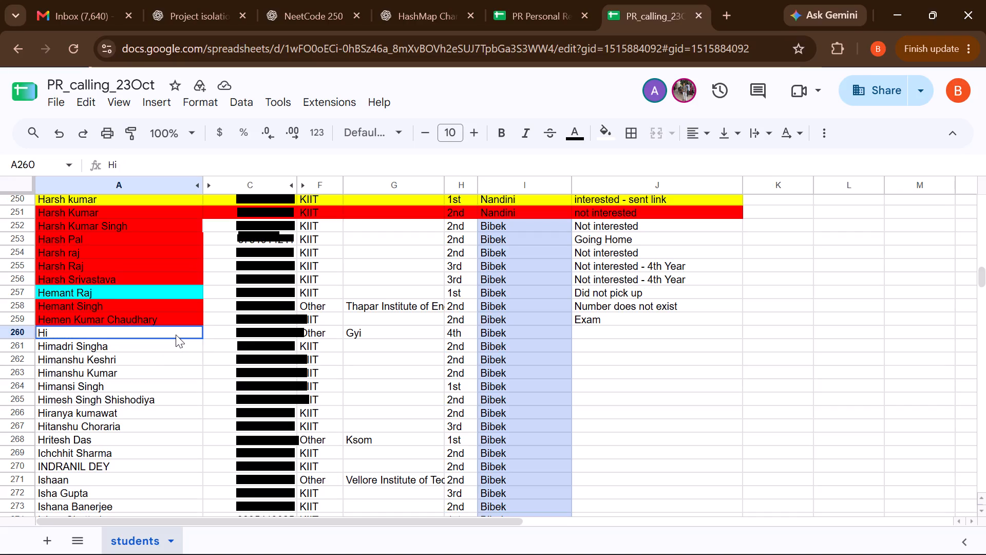
drag(176, 335, 181, 369)
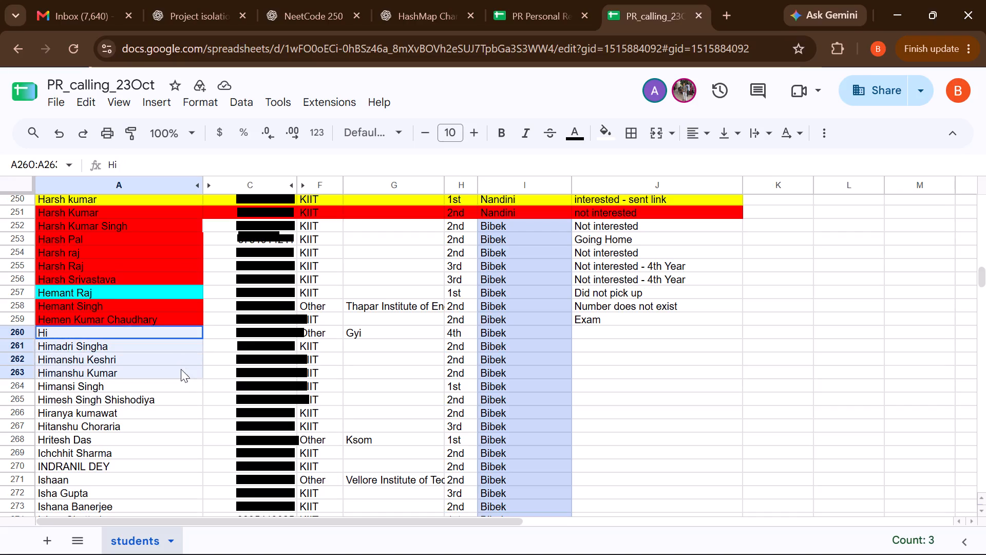
drag(181, 369, 223, 431)
scroll(206, 463, down, 1)
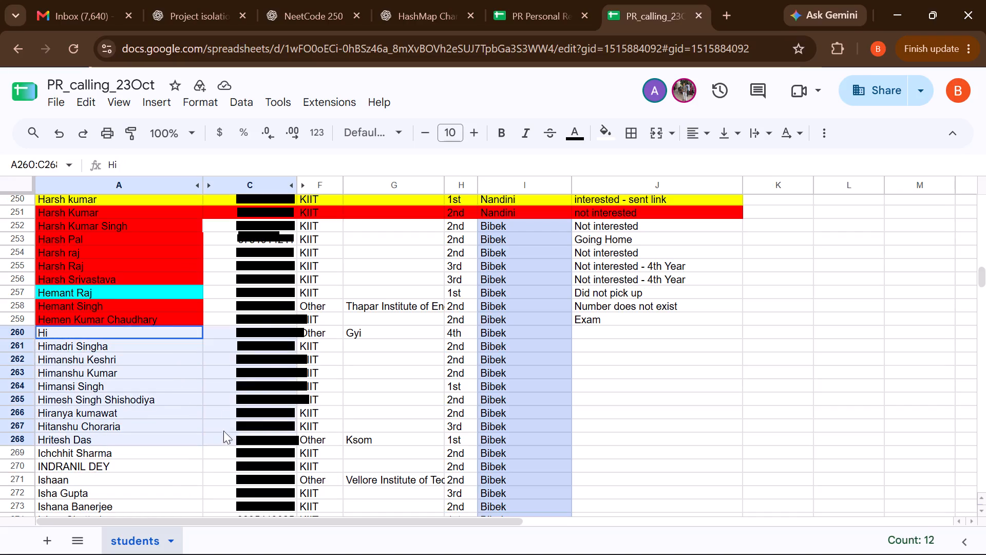
drag(223, 431, 183, 341)
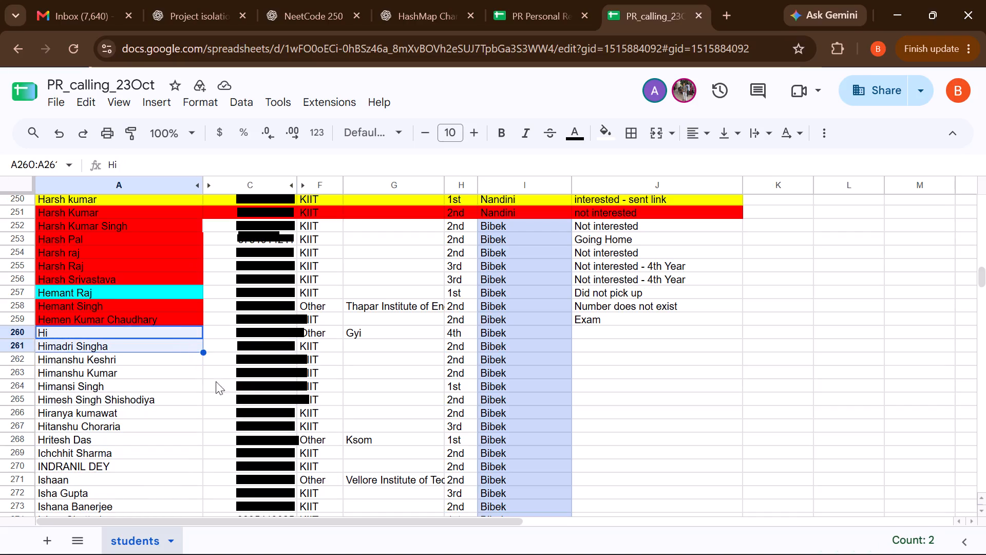
click(224, 393)
scroll(224, 393, down, 1)
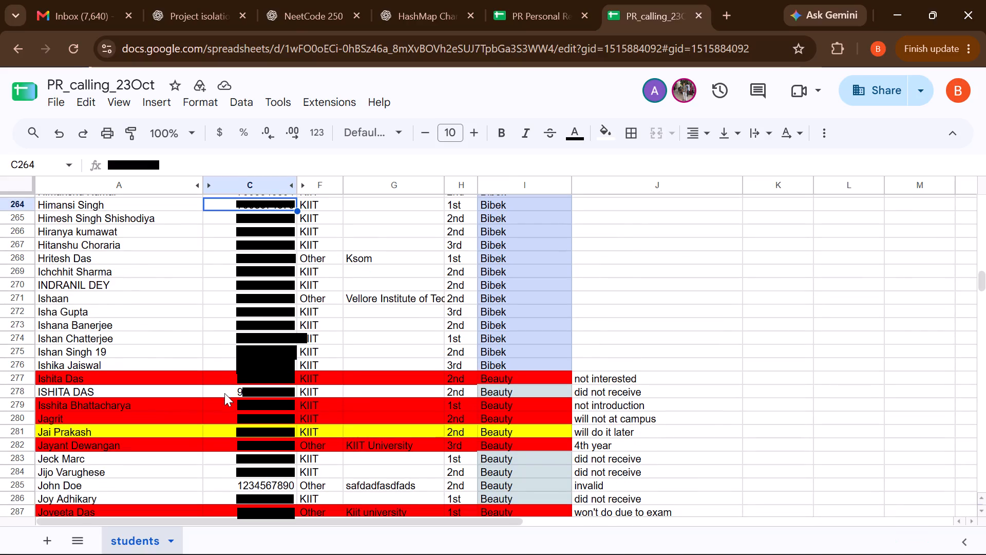
scroll(224, 393, down, 1)
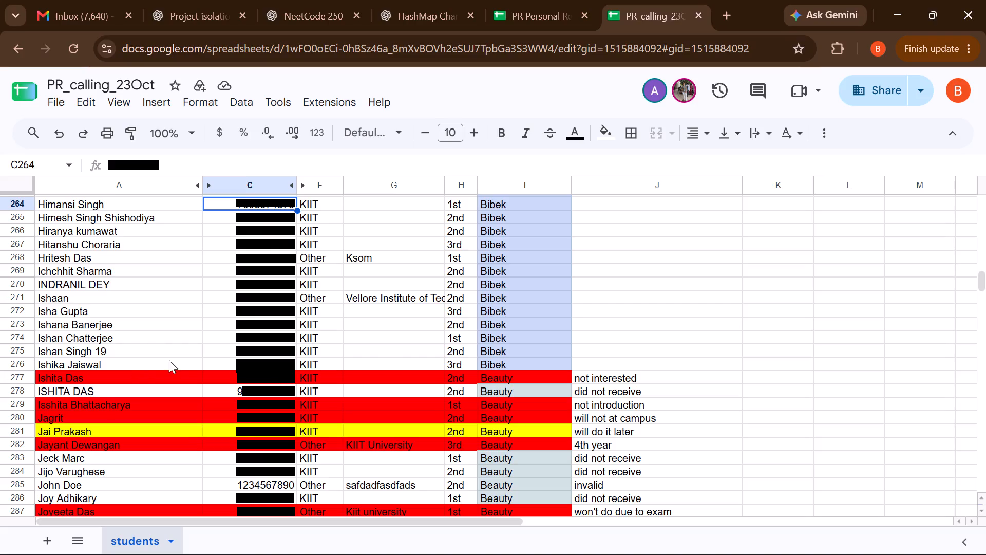
Copy the outcome "Not interested - 4th Year" from J255 into column J for the 3rd-year students in rows 267, 272 and 276.
click(586, 360)
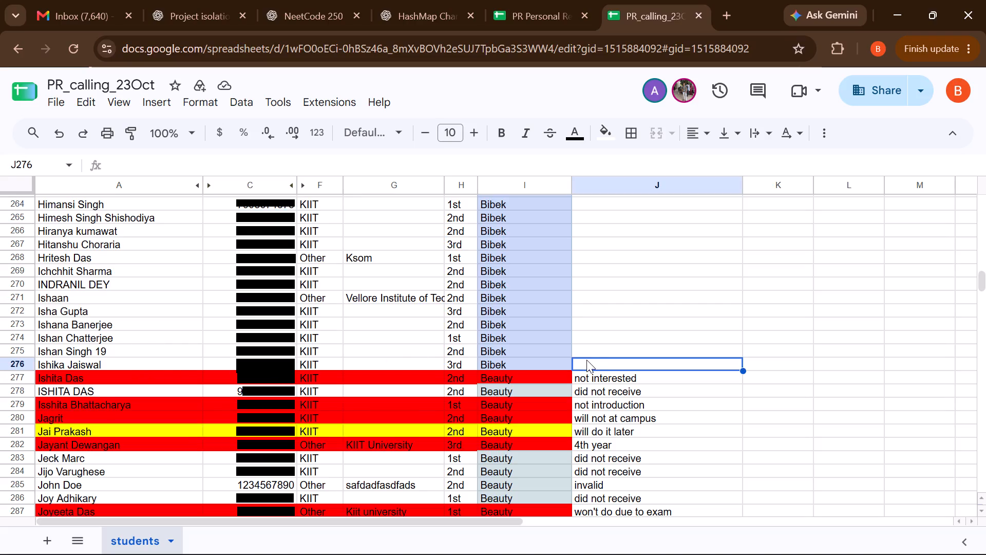
scroll(586, 360, up, 2)
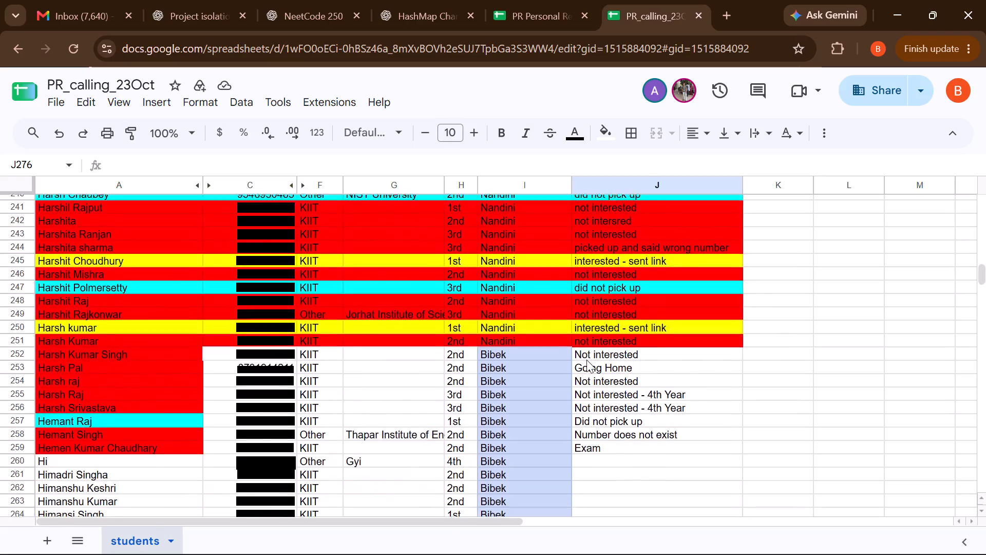
scroll(586, 360, up, 1)
click(606, 372)
key(ctrl+c)
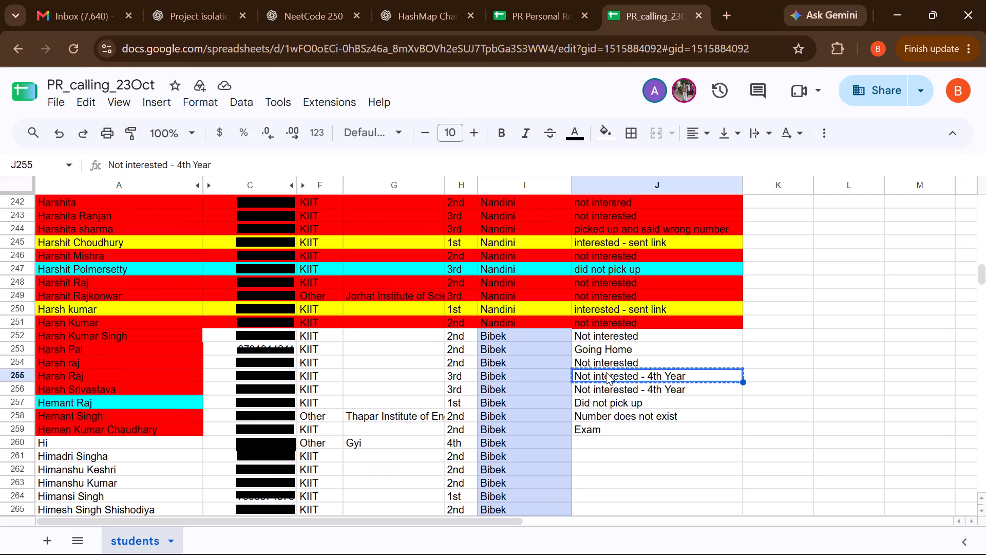
click(610, 474)
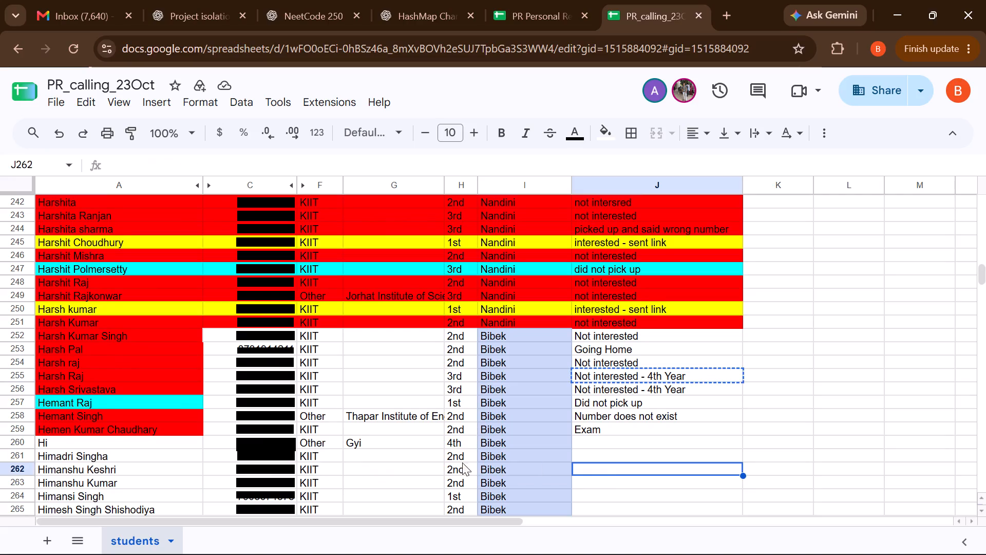
scroll(462, 475, down, 1)
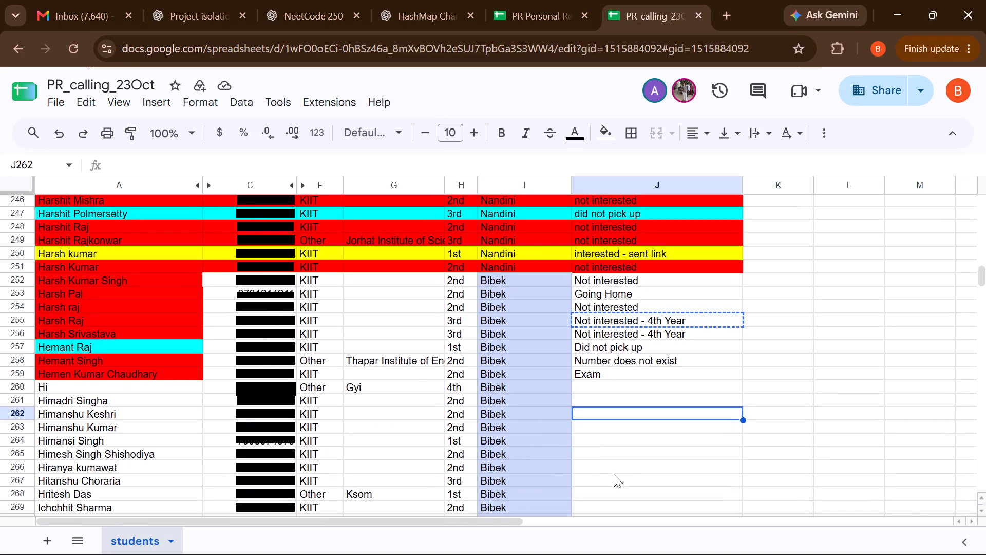
click(613, 475)
key(ctrl+v)
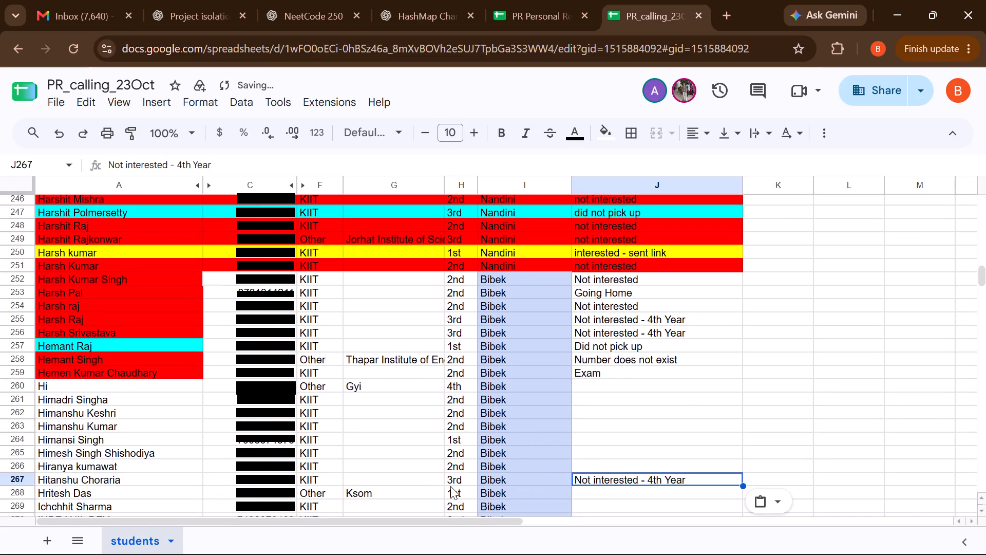
scroll(450, 486, down, 2)
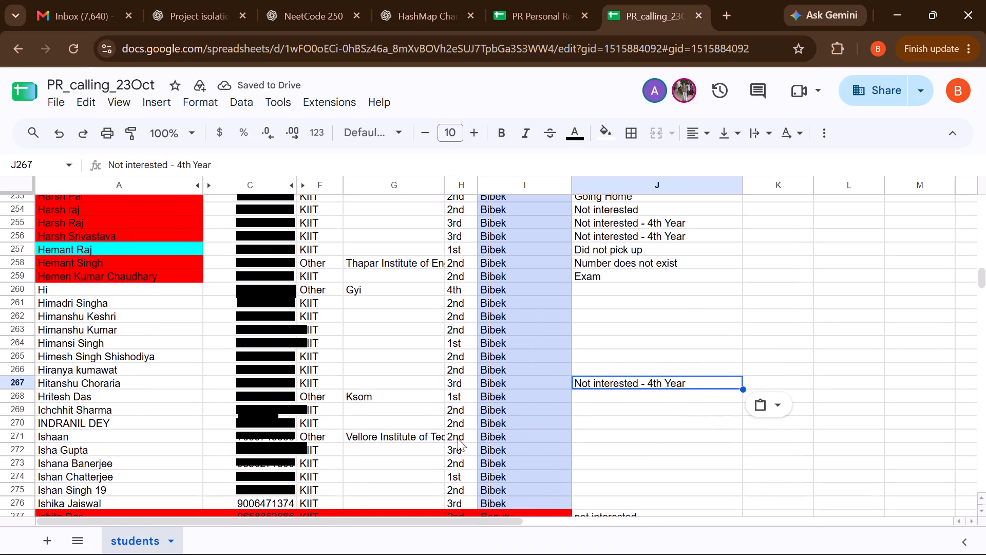
click(593, 448)
key(ctrl+v)
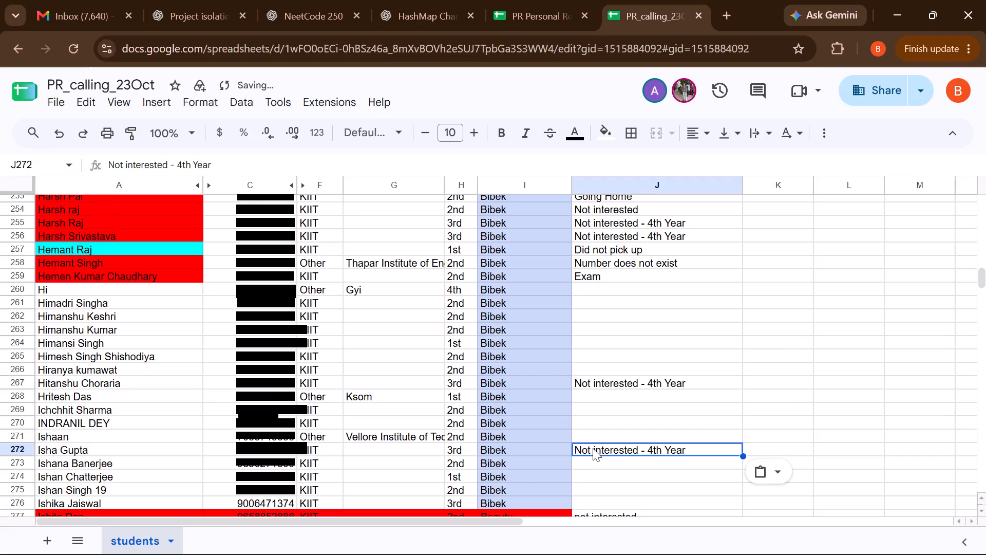
click(595, 498)
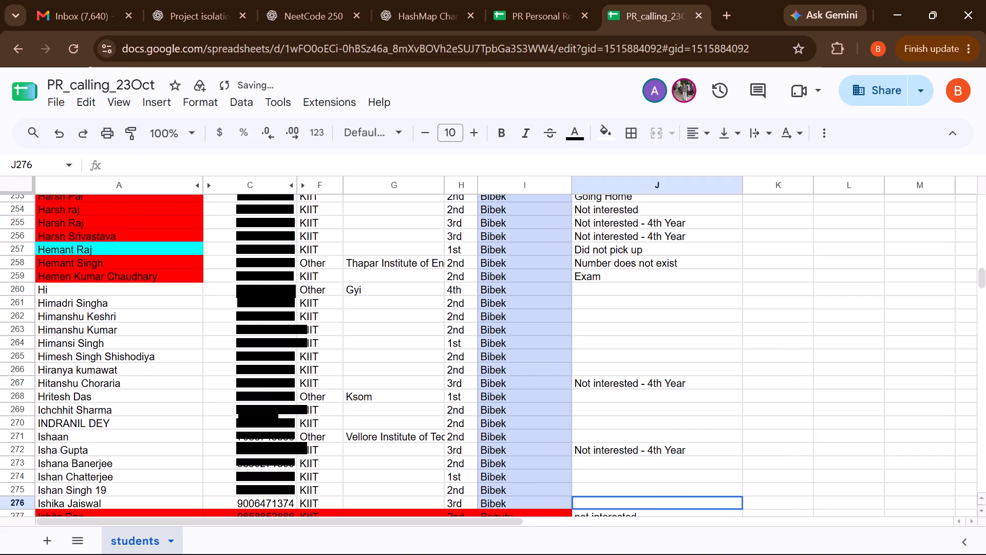
key(ctrl+v)
Fill the student name cells A267, A272 and A276 with red.
click(156, 501)
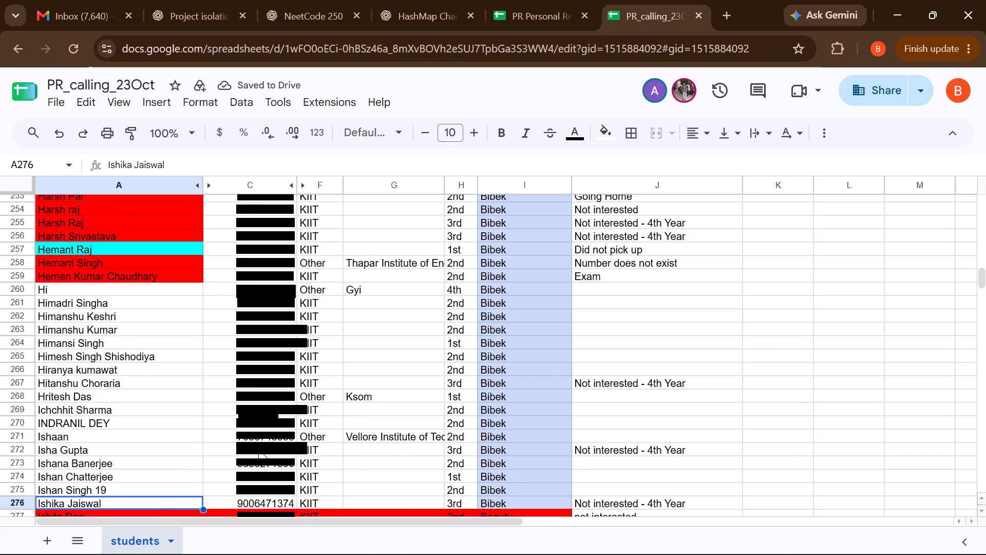
ctrl+click(117, 450)
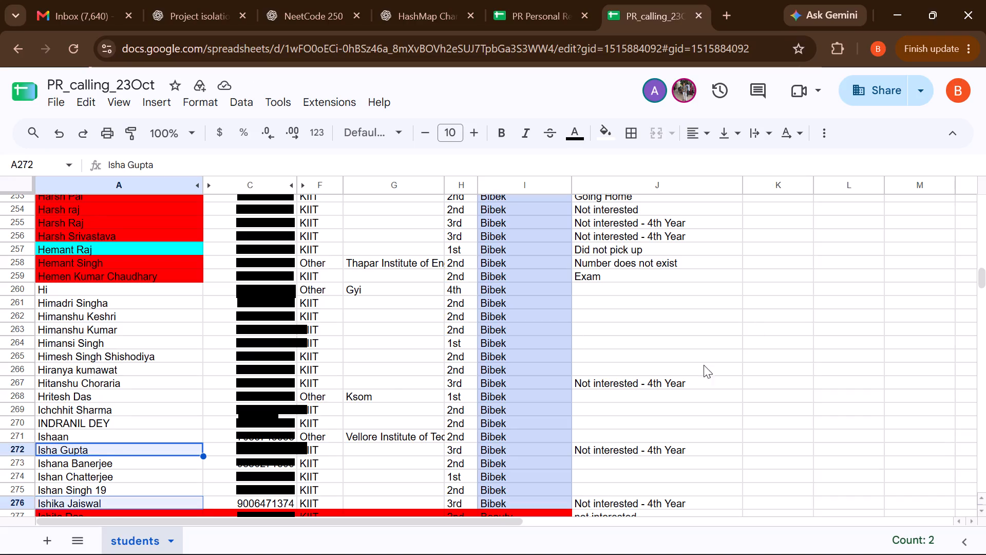
ctrl+click(151, 380)
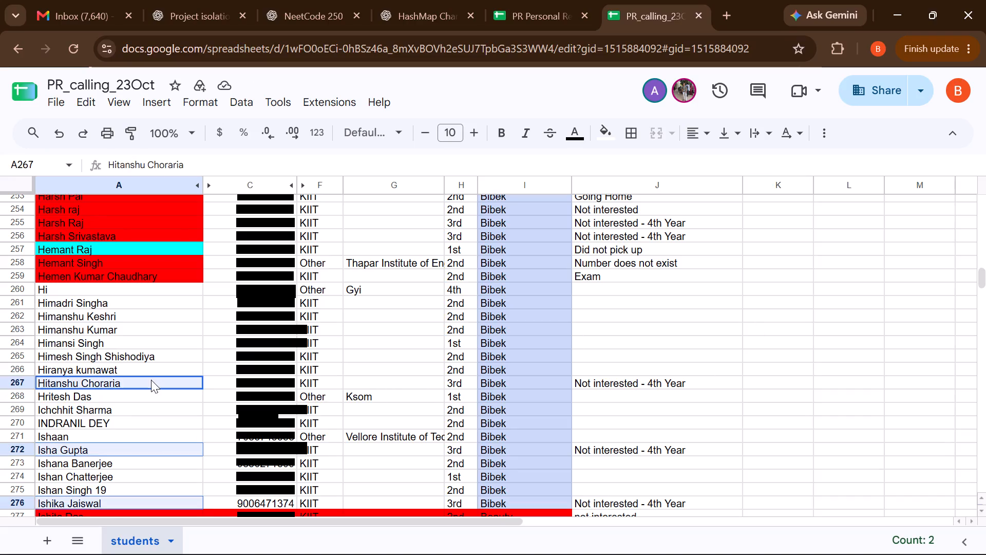
click(606, 131)
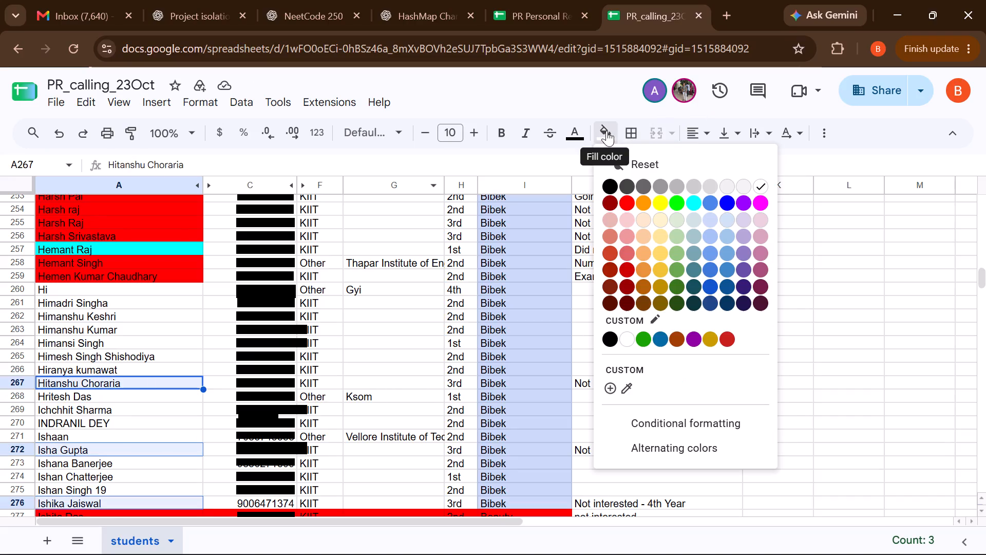
click(626, 203)
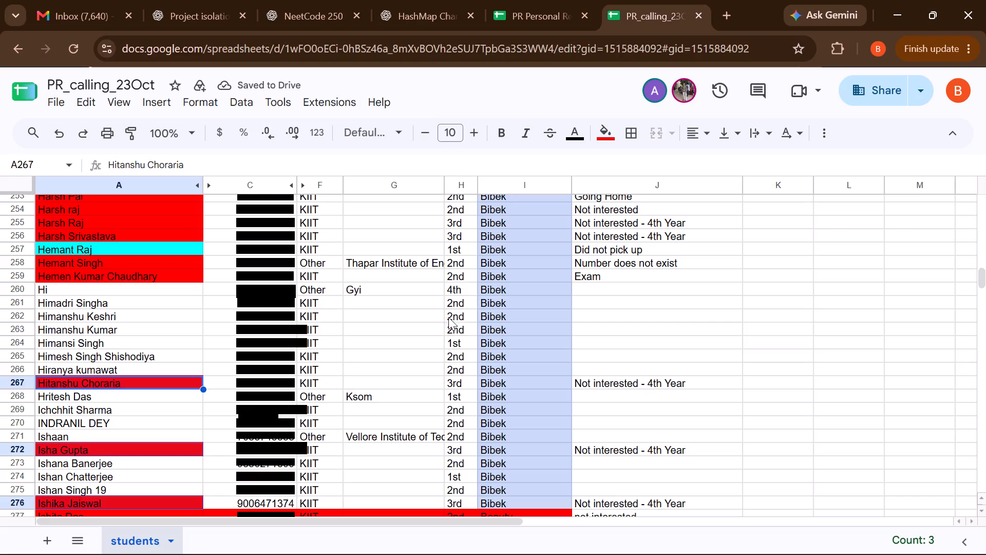
Review the entries in Bibek's rows 252 to 276, including the college and year details of row 260.
click(431, 291)
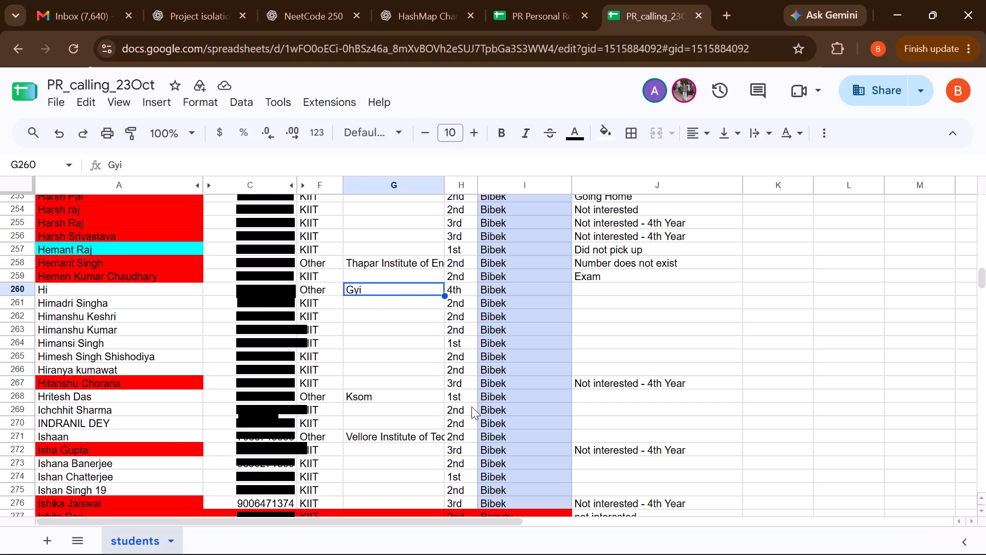
scroll(475, 429, up, 1)
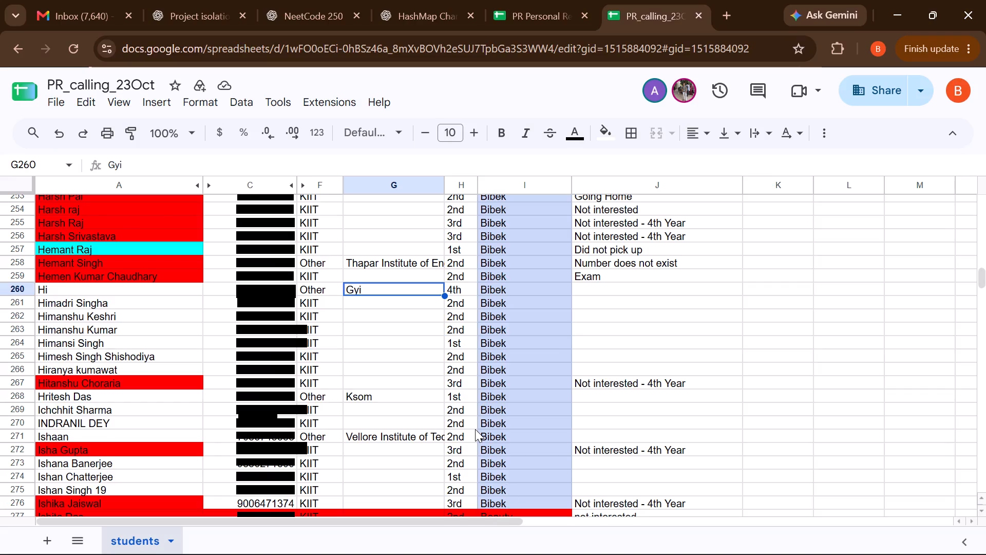
scroll(475, 429, up, 1)
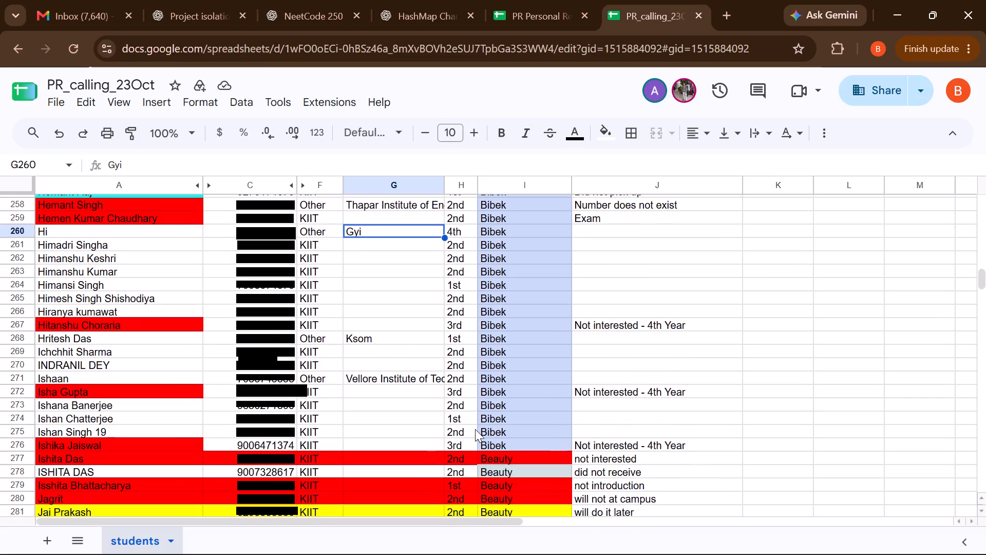
scroll(475, 429, up, 1)
scroll(475, 429, right, 1)
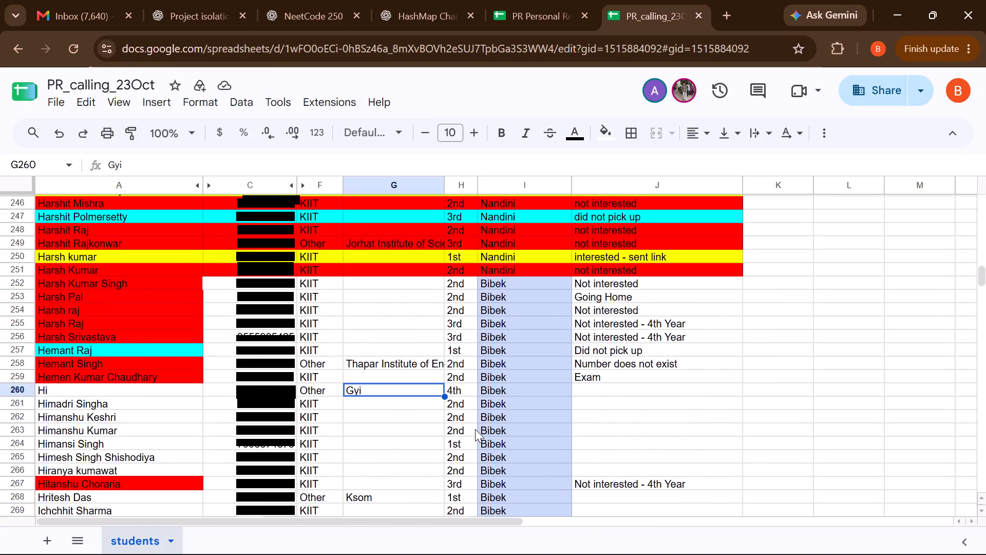
scroll(475, 429, right, 3)
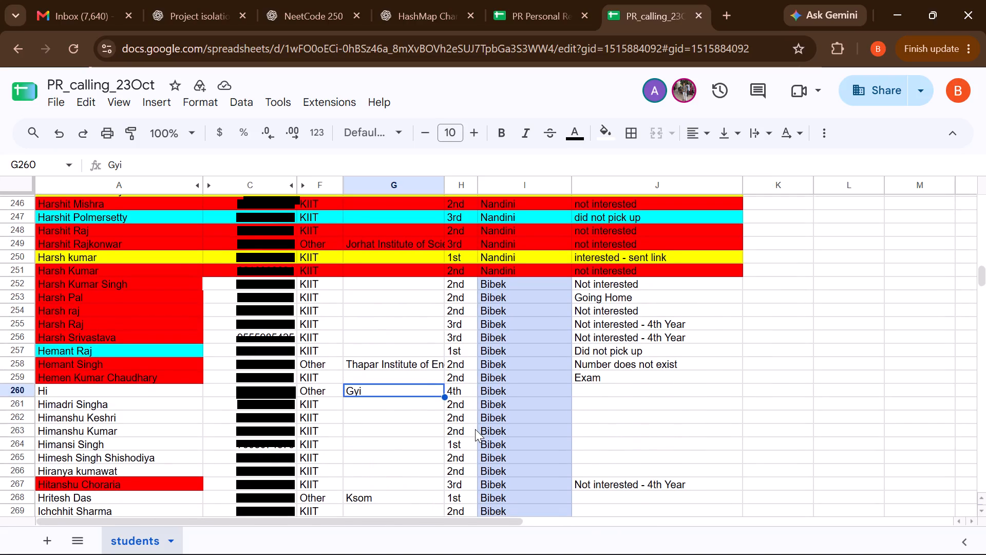
scroll(475, 429, right, 1)
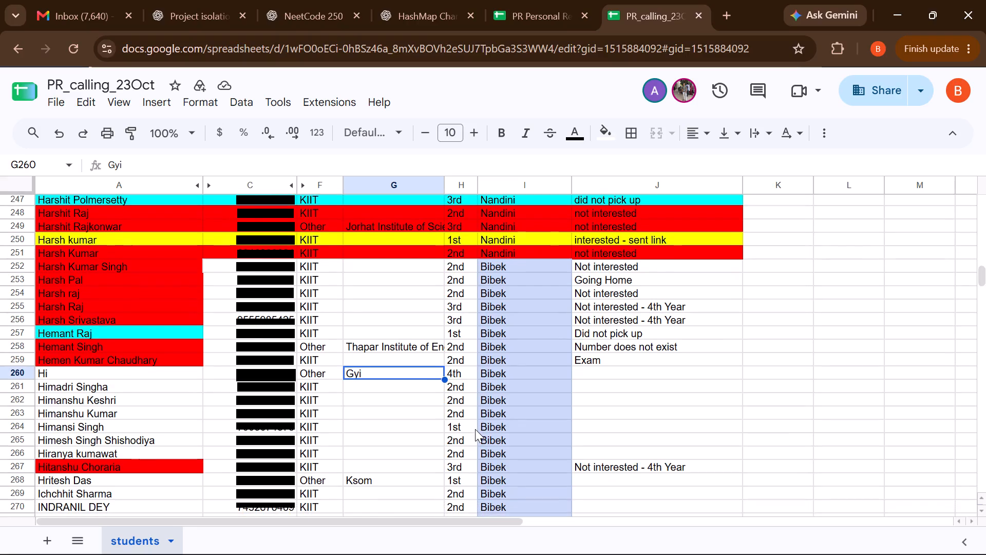
scroll(475, 429, right, 1)
scroll(475, 429, down, 1)
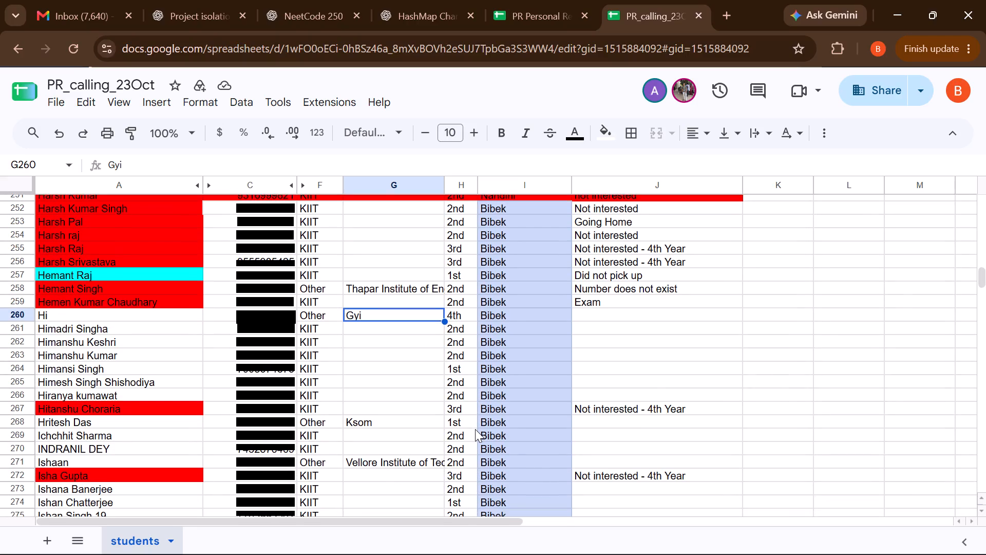
scroll(475, 429, down, 2)
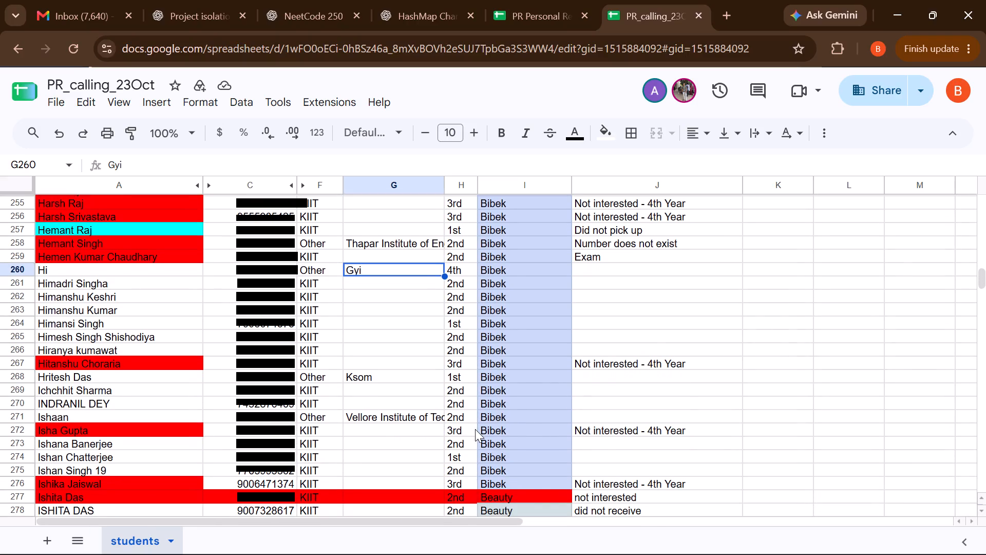
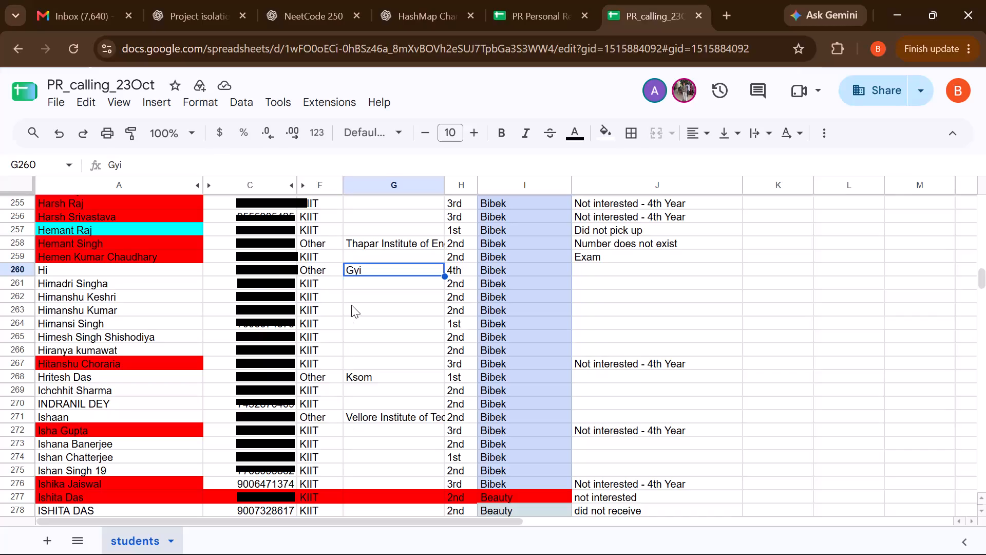
Record the call outcome "Incoming is blocked" in J260 for the 4th-year student from Gyi.
click(292, 268)
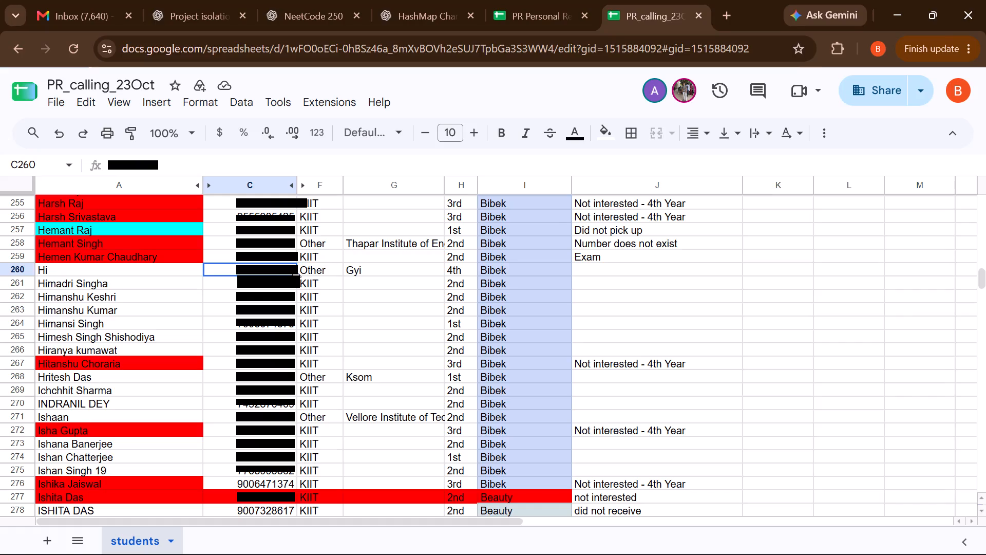
click(597, 266)
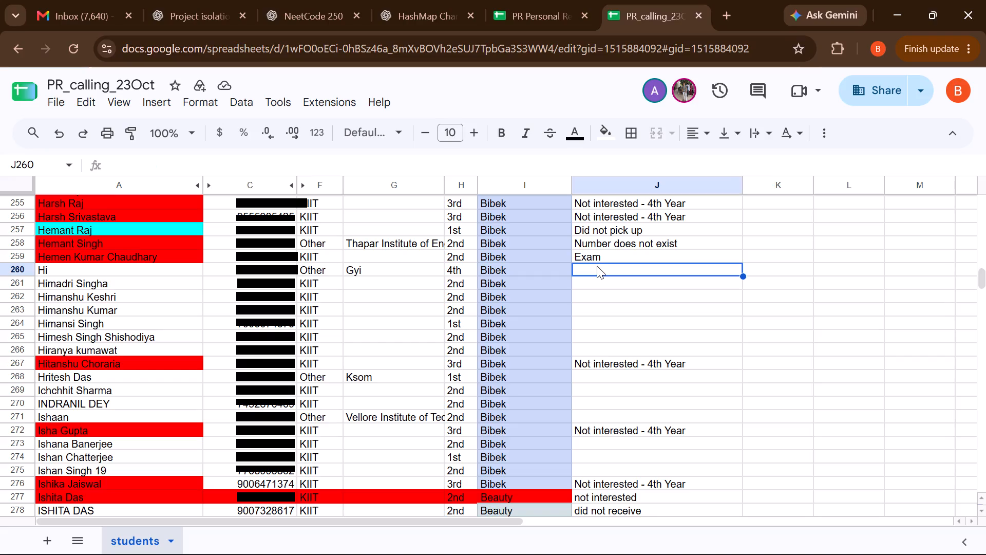
key(shift+i)
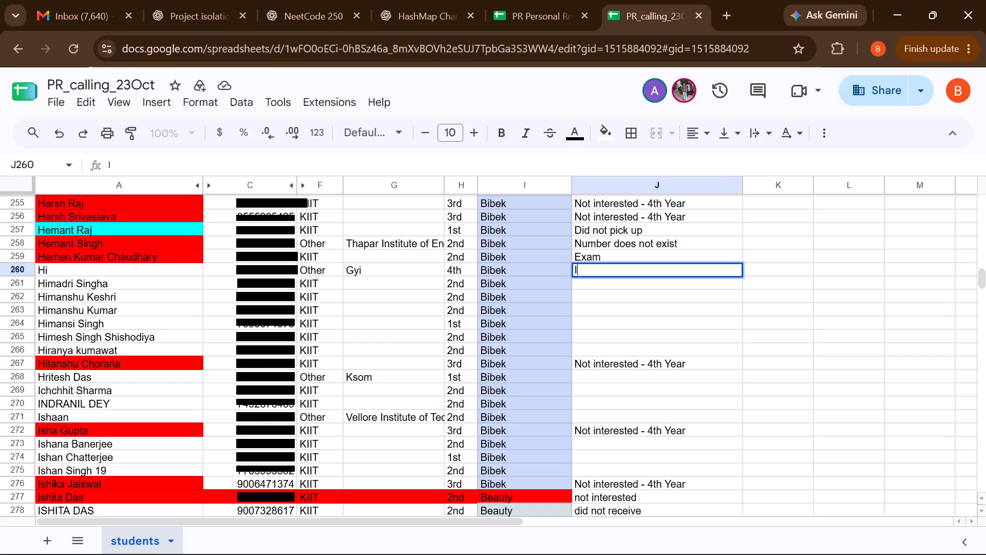
text(ncoming is blocked)
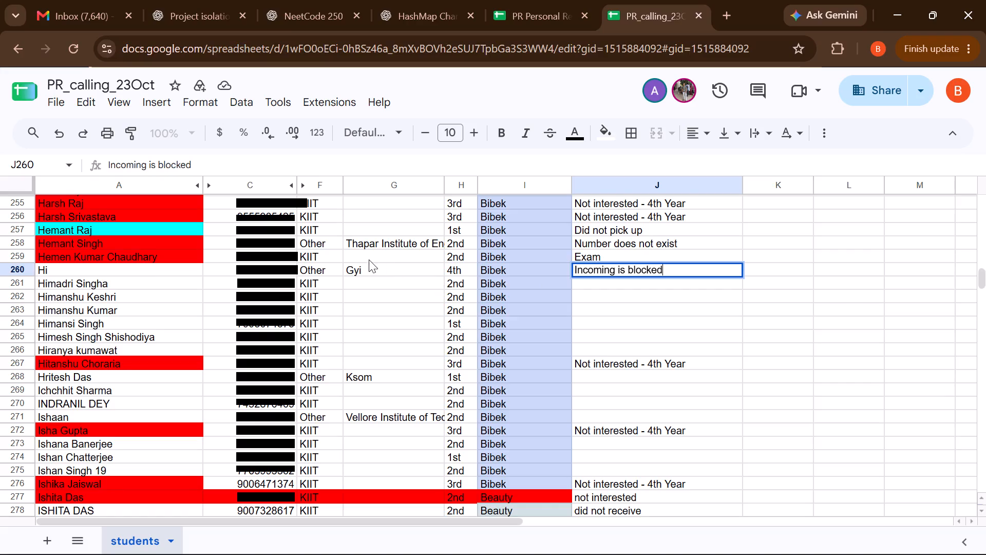
Fill the student name cell A260 with red.
click(164, 270)
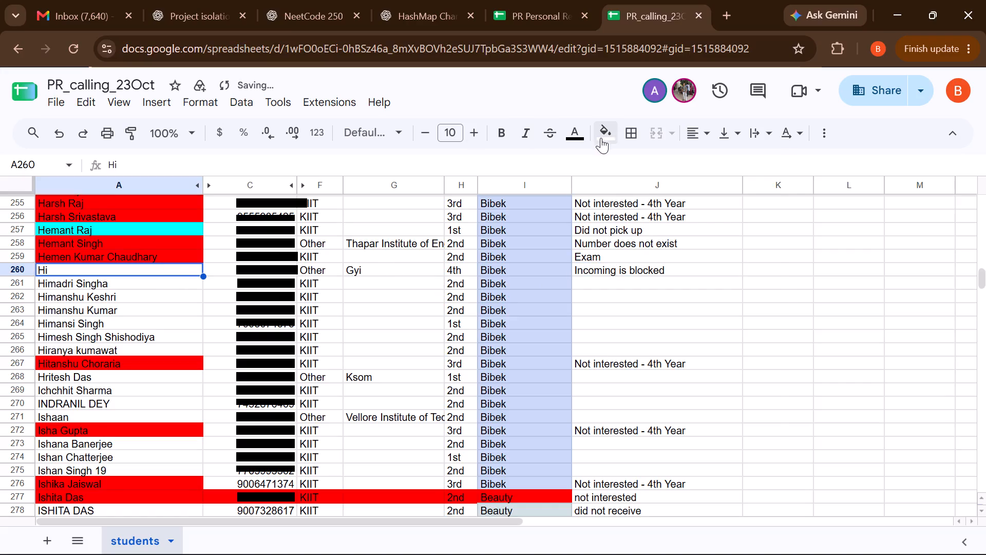
click(601, 137)
click(631, 202)
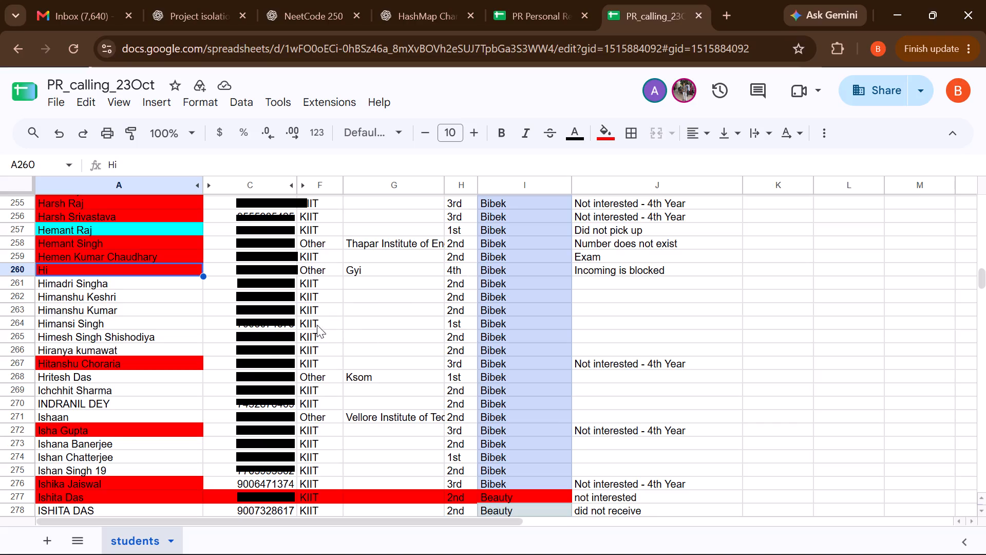
Look through the other callers' outcomes and row colours between rows 135 and 283, ending back at Bibek's rows.
click(178, 320)
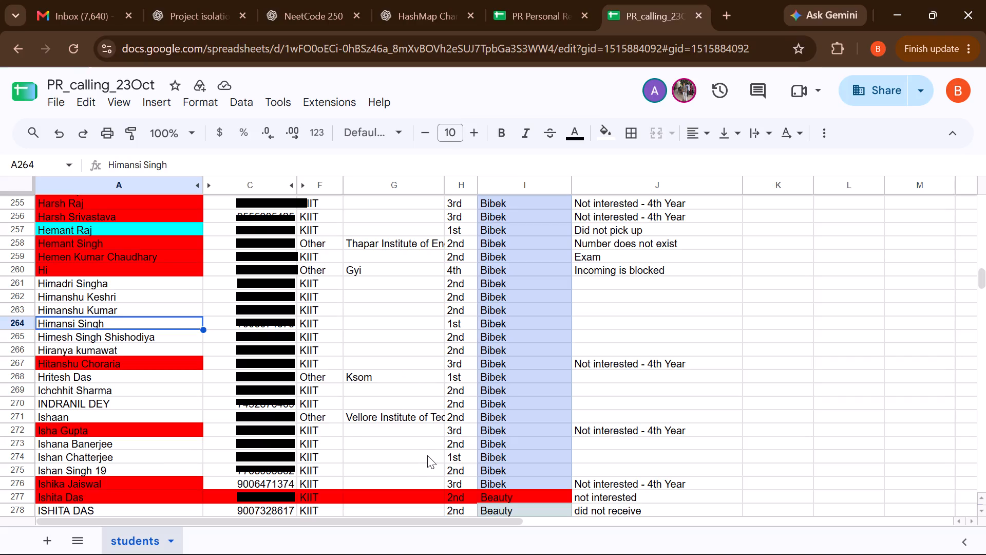
scroll(427, 455, right, 1)
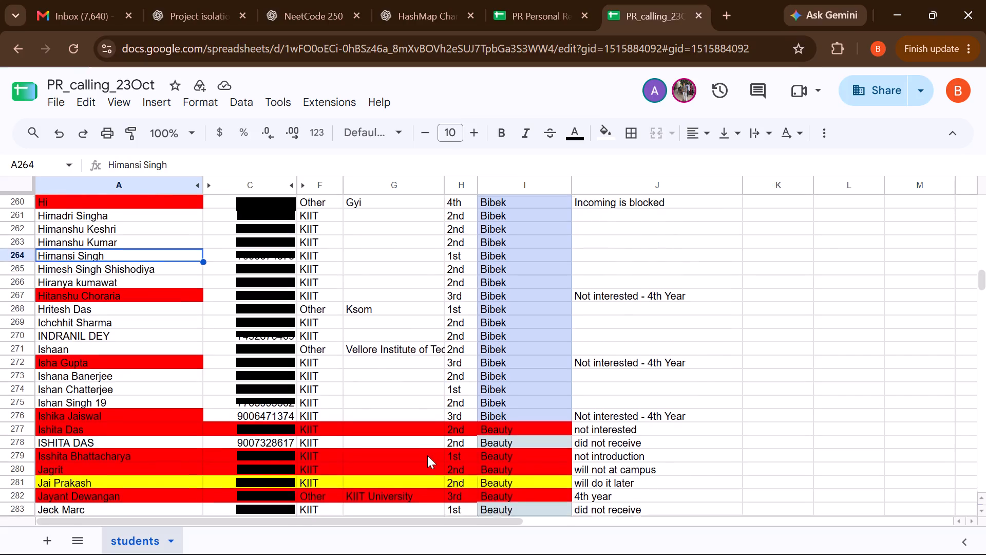
scroll(427, 455, right, 1)
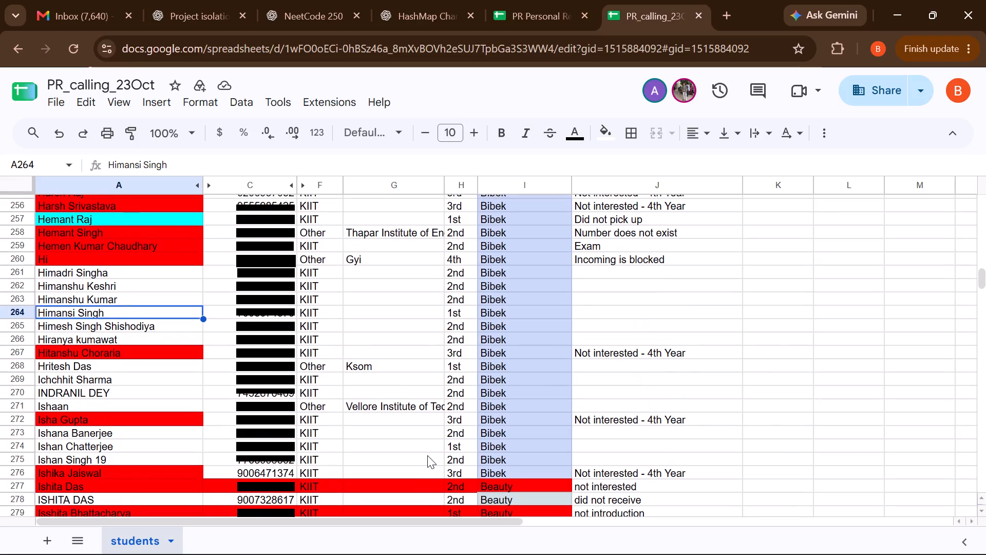
scroll(427, 455, up, 1)
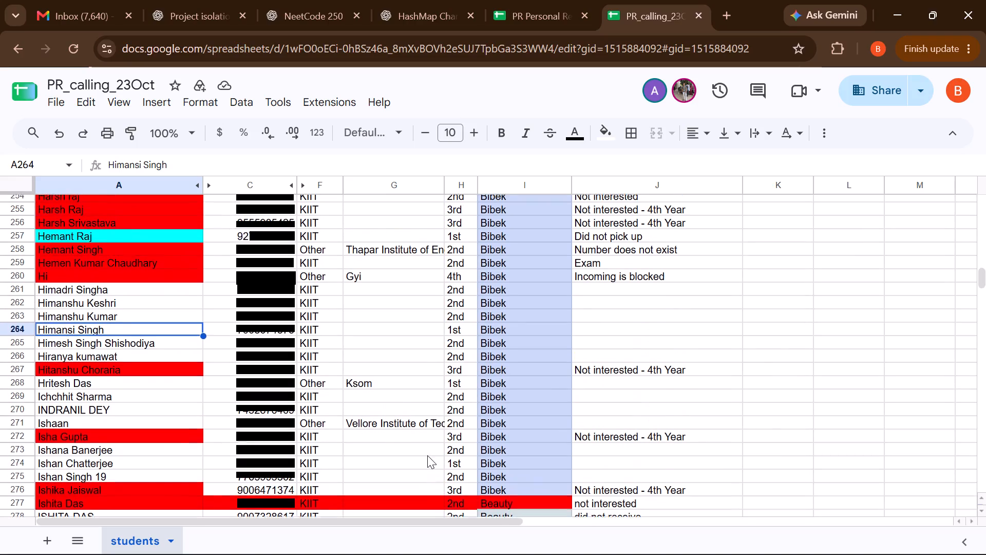
scroll(427, 455, up, 3)
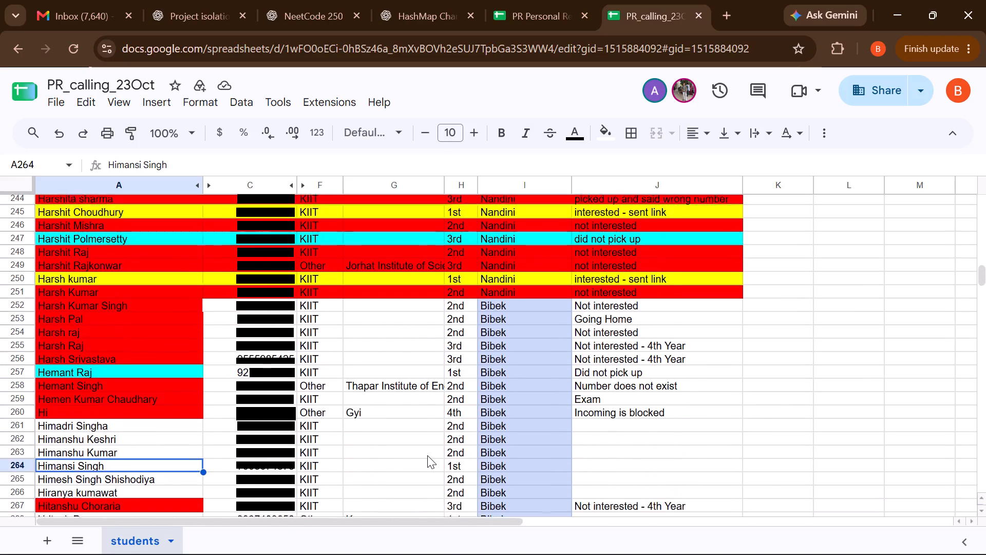
scroll(427, 455, up, 4)
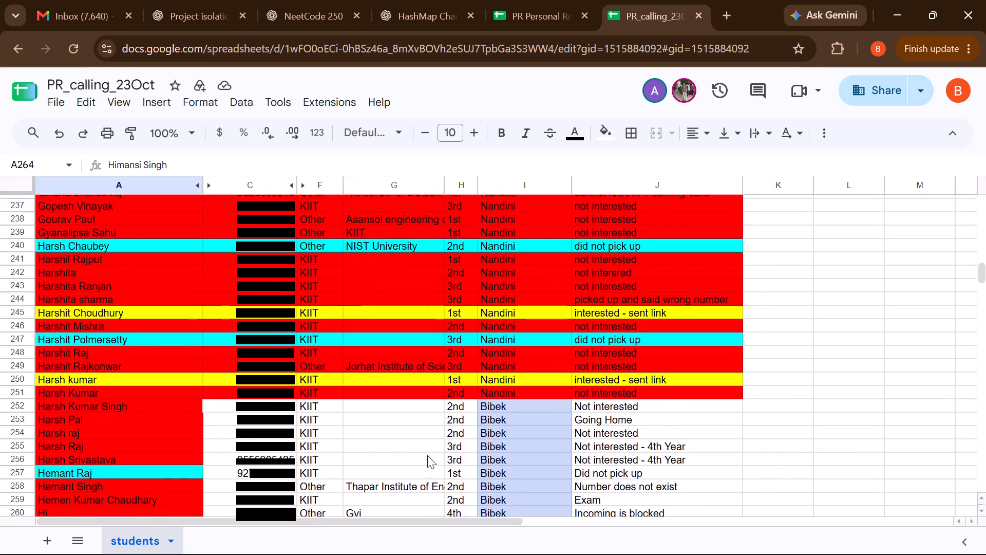
scroll(427, 455, up, 2)
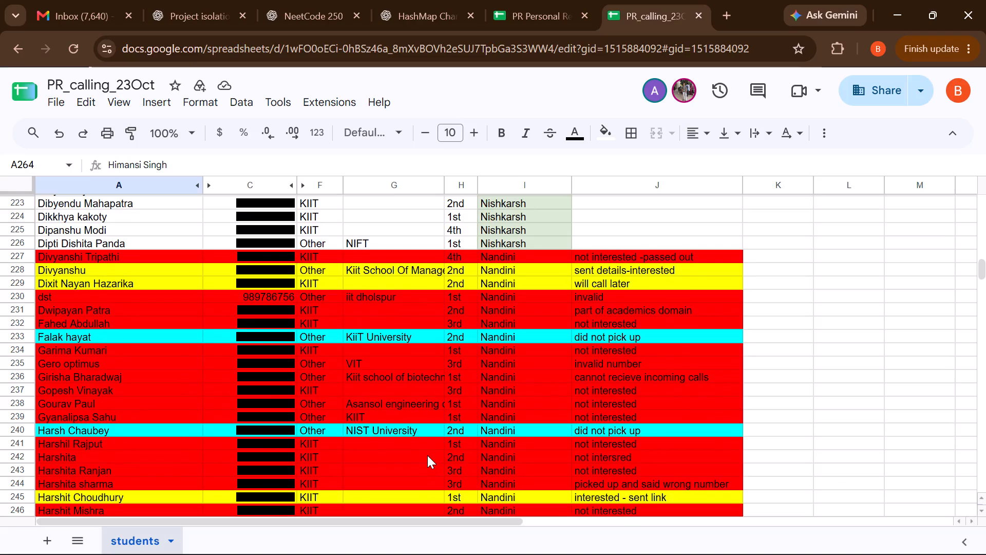
scroll(427, 455, up, 4)
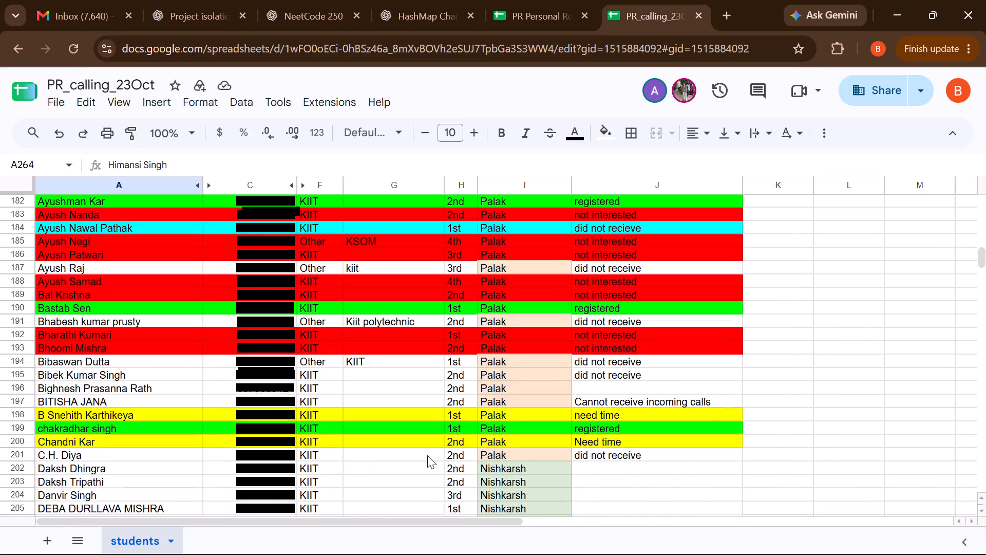
scroll(427, 455, up, 2)
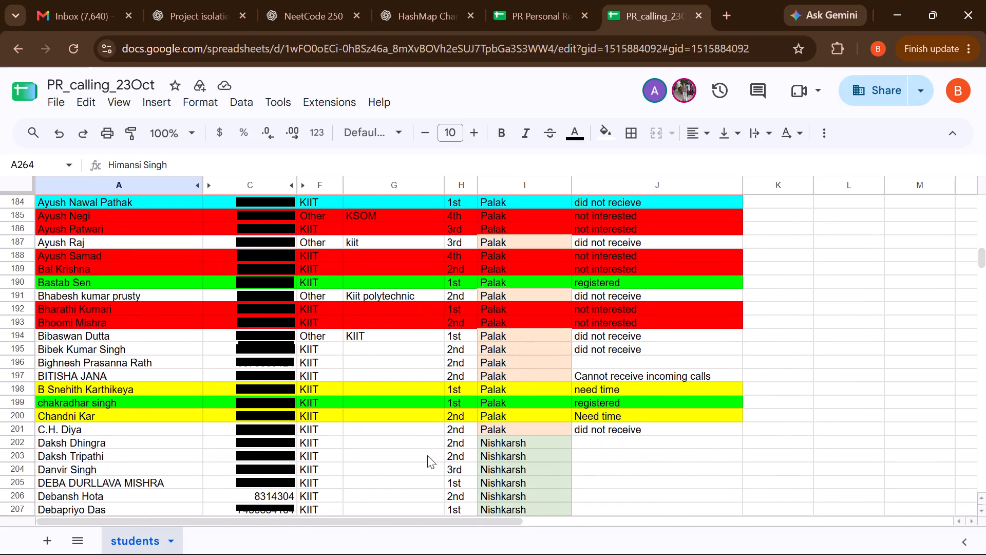
scroll(427, 455, up, 2)
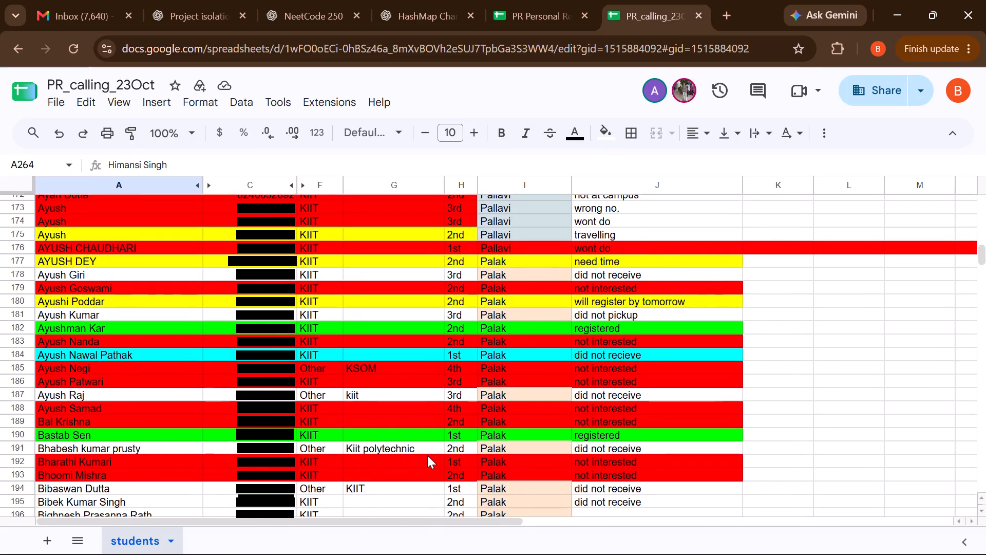
scroll(427, 455, up, 5)
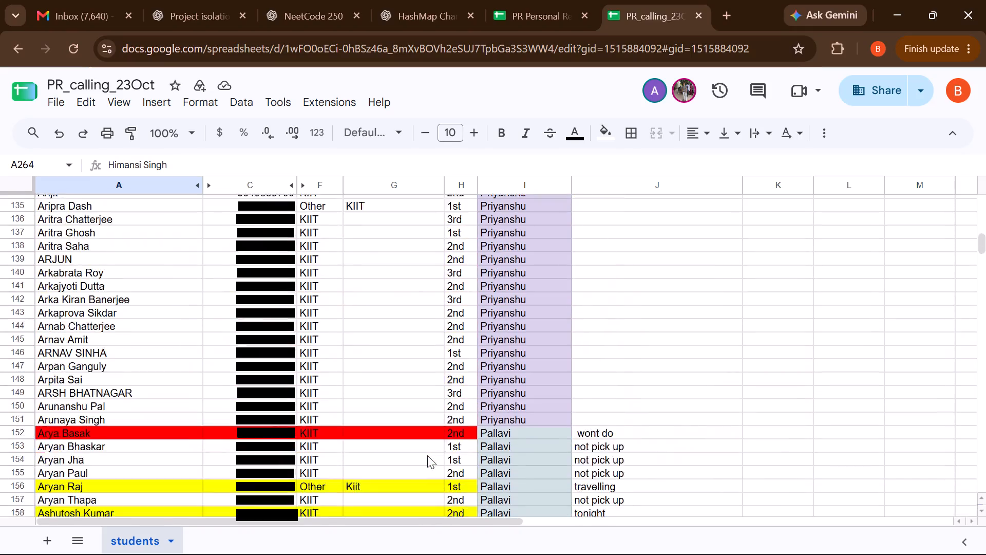
scroll(427, 455, up, 1)
scroll(427, 455, down, 2)
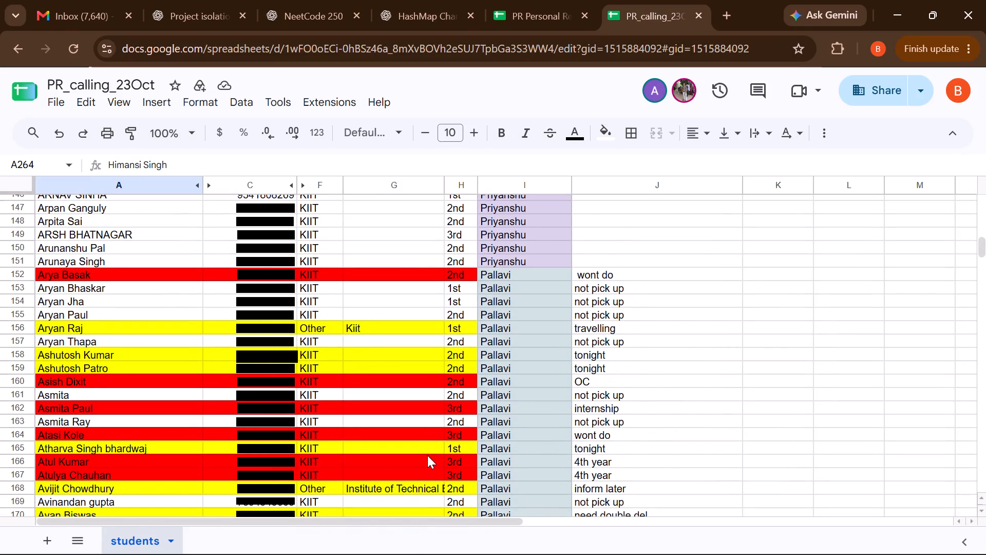
scroll(427, 455, down, 5)
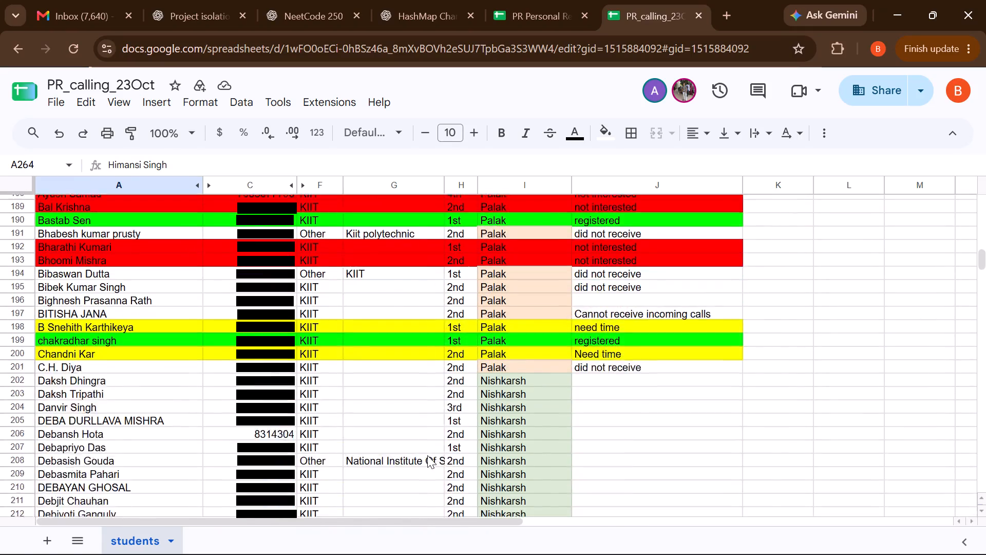
scroll(427, 455, down, 5)
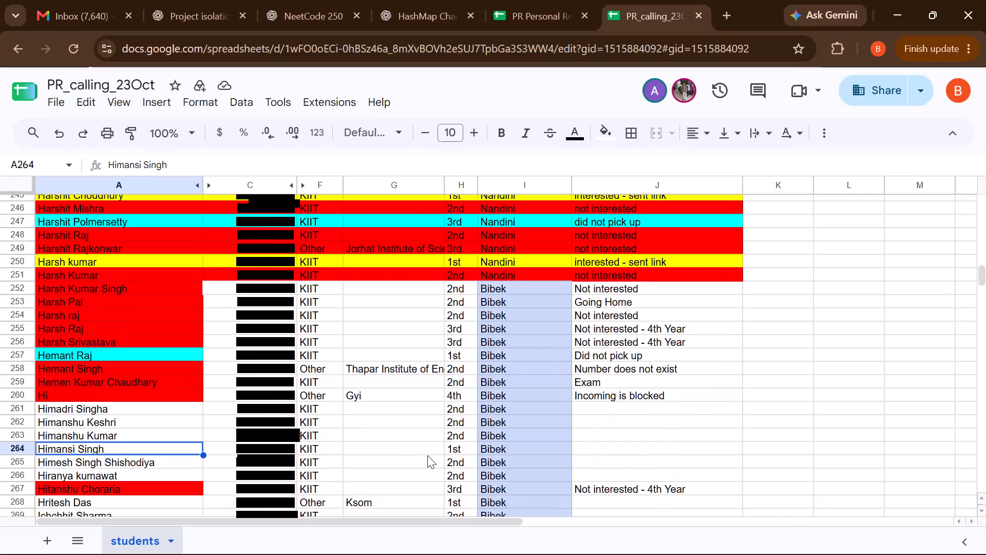
scroll(427, 455, up, 1)
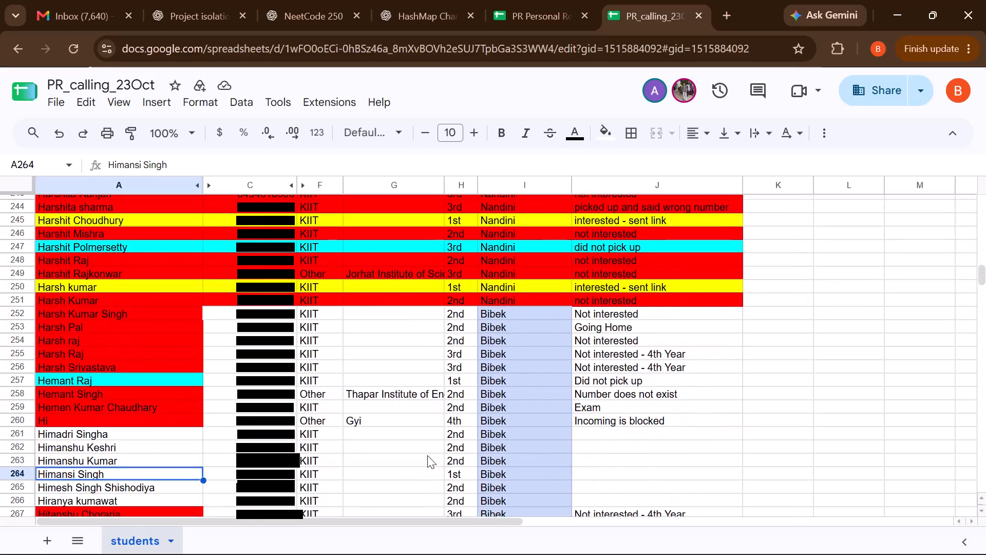
scroll(427, 455, down, 3)
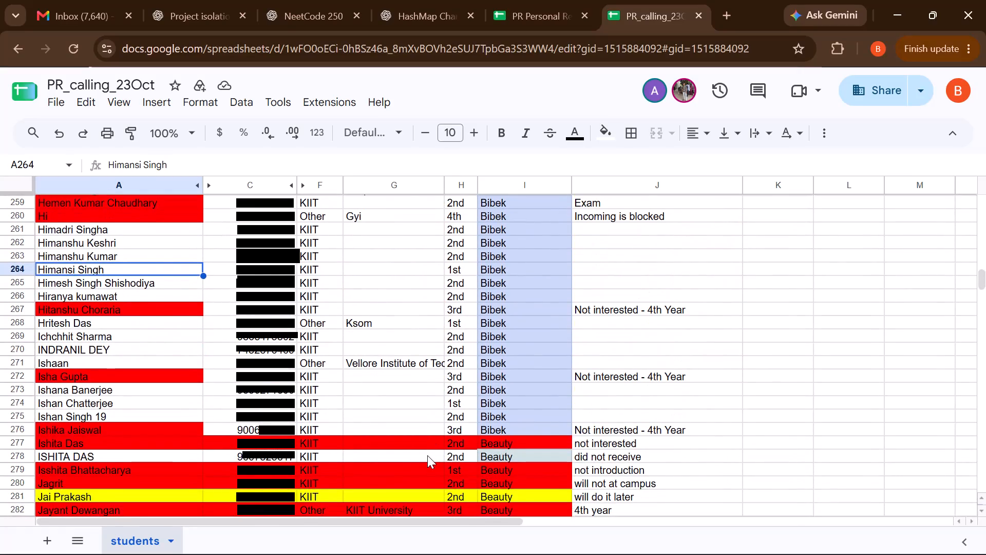
scroll(427, 455, up, 1)
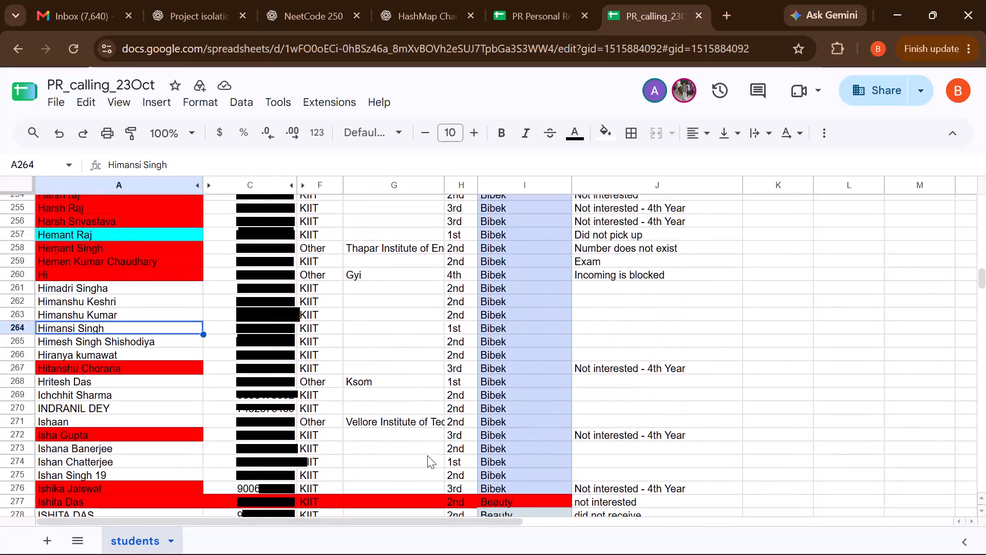
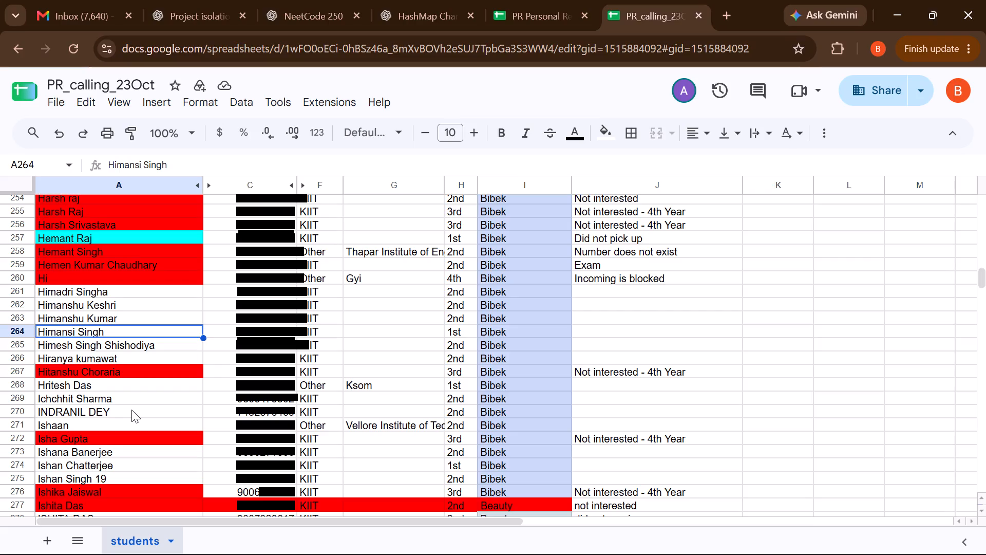
Go through Bibek's uncoloured student rows between 261 and 275 that have no call outcome recorded.
click(101, 421)
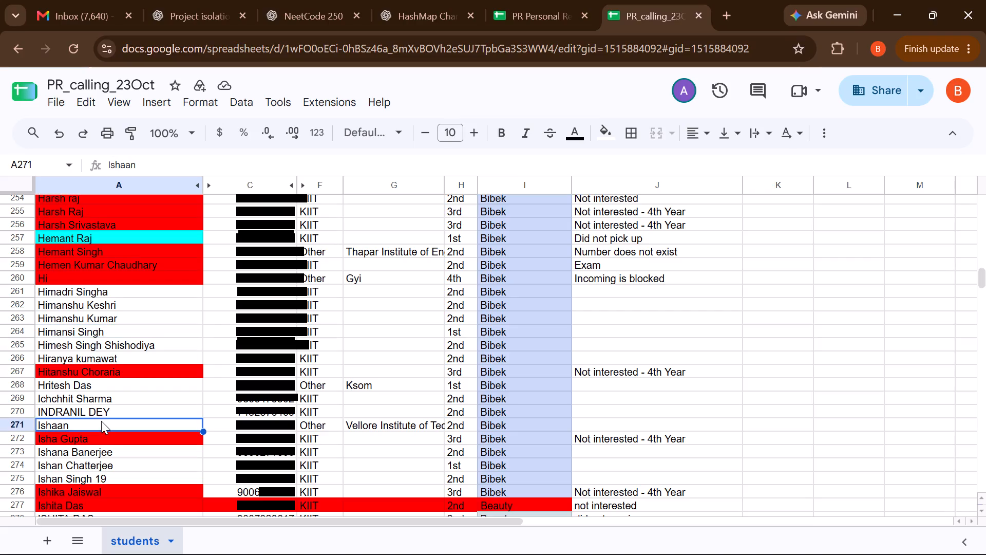
click(110, 408)
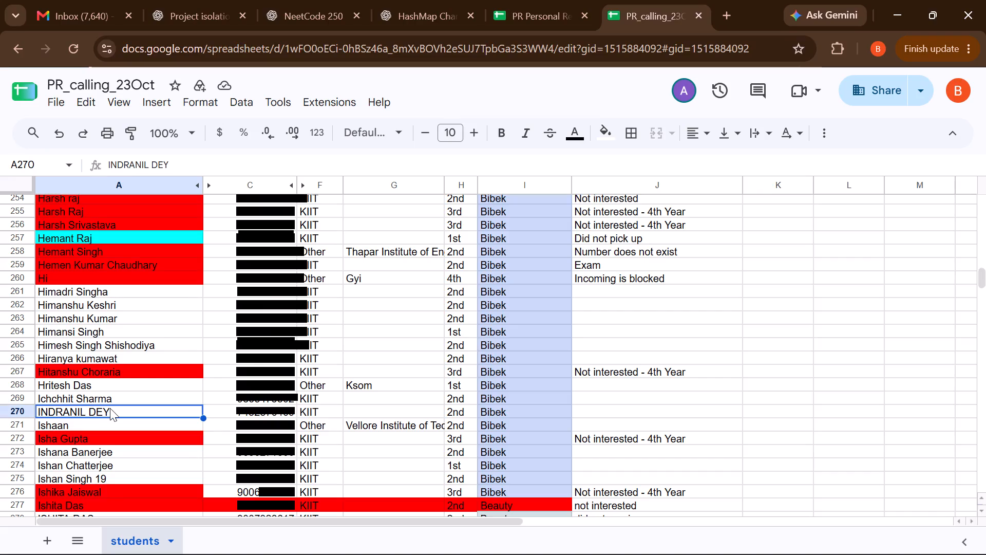
click(92, 294)
click(94, 305)
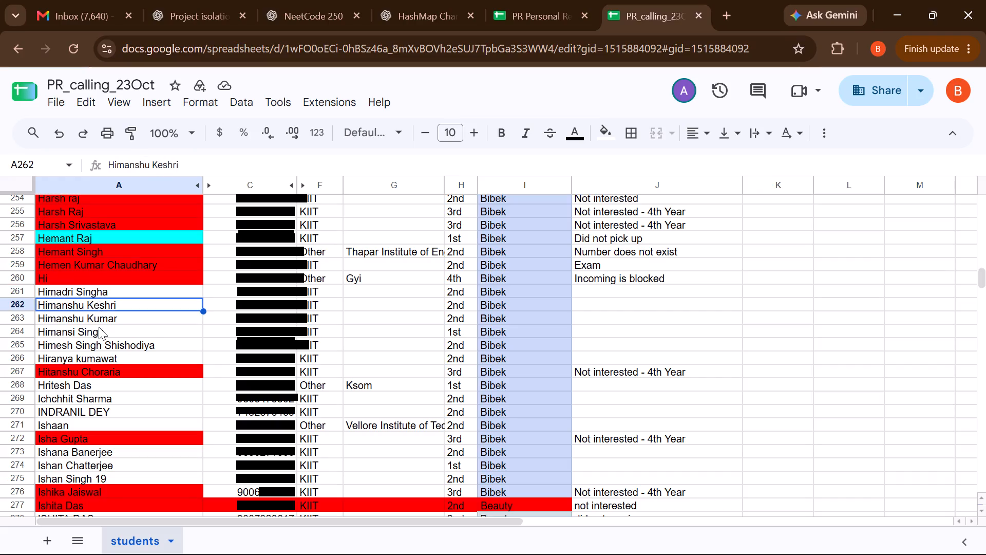
click(99, 327)
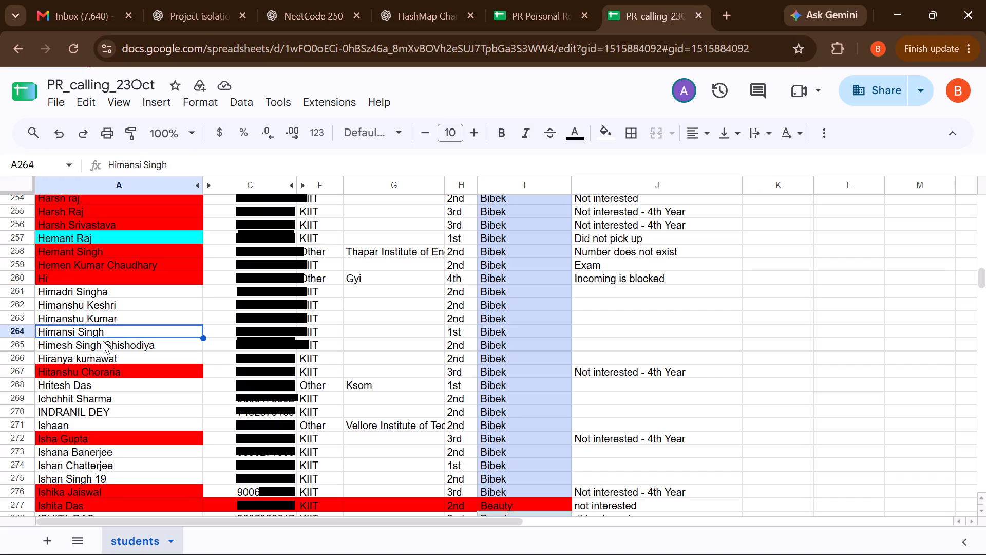
click(103, 341)
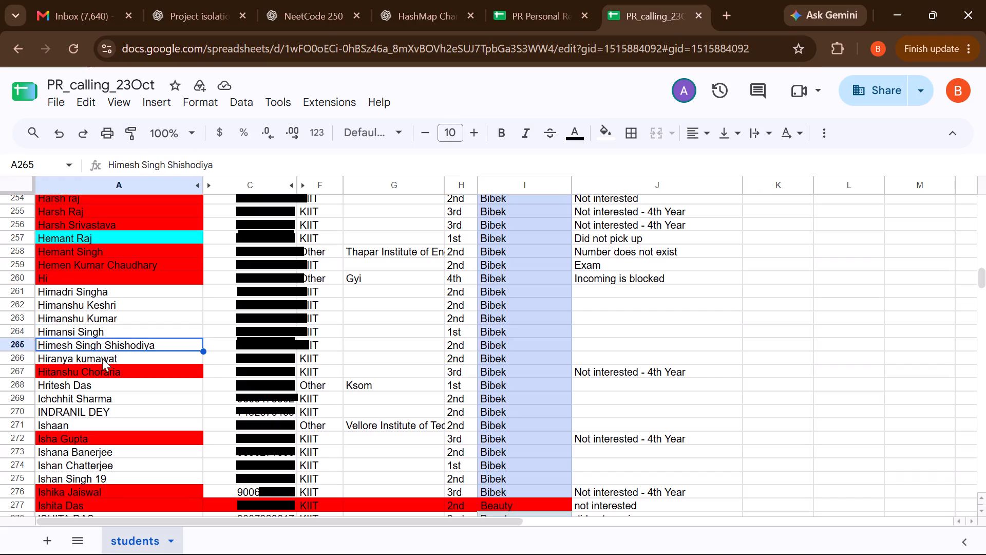
click(102, 358)
click(99, 385)
click(98, 399)
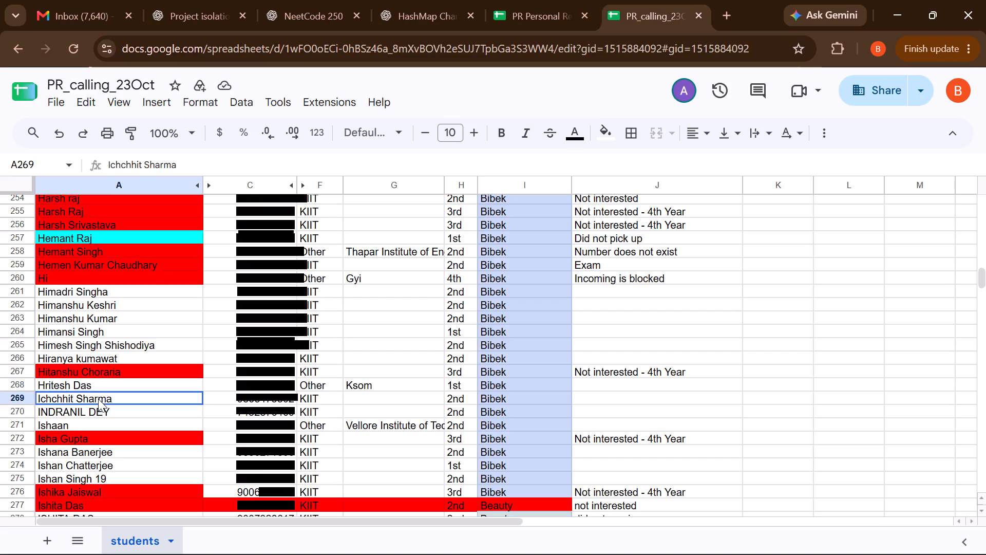
click(98, 412)
click(98, 420)
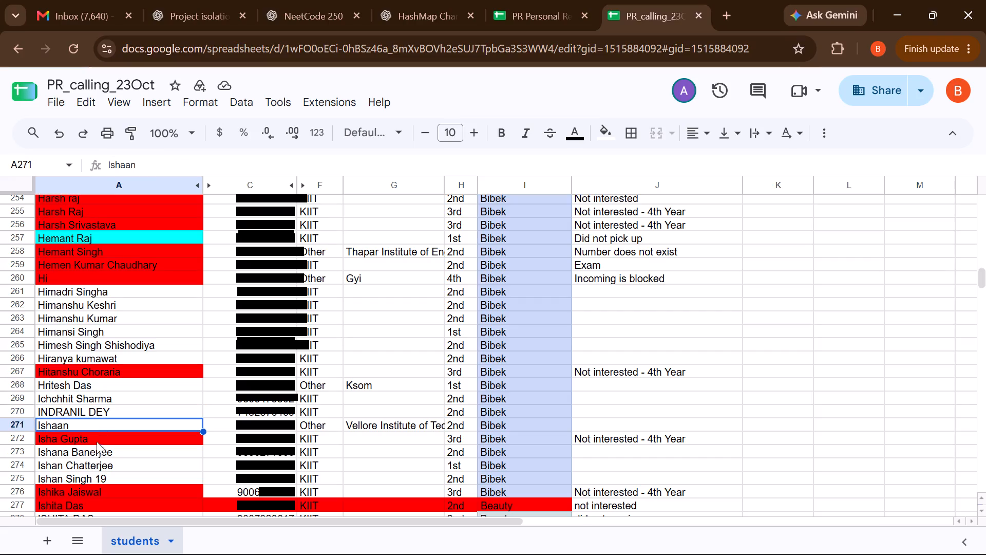
click(98, 454)
click(100, 460)
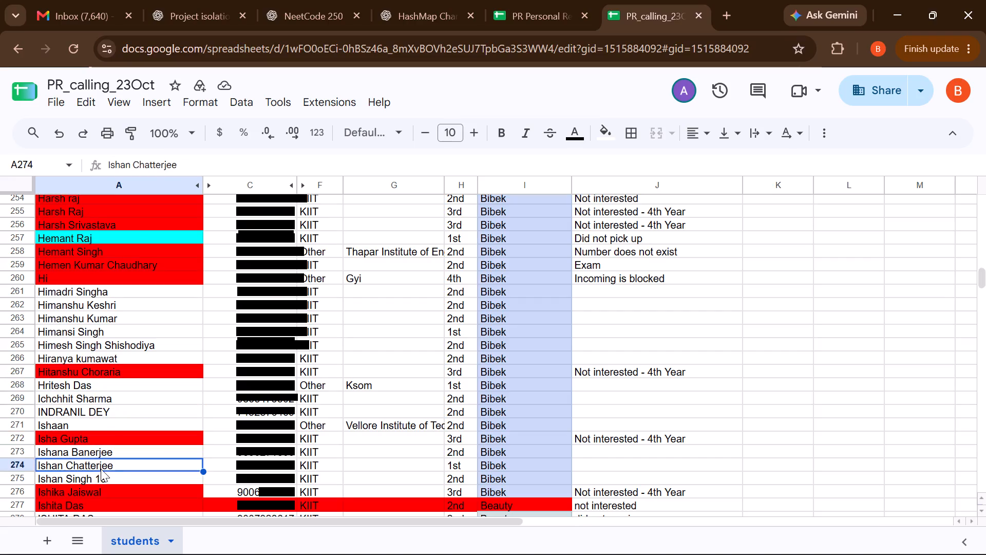
click(101, 473)
click(130, 296)
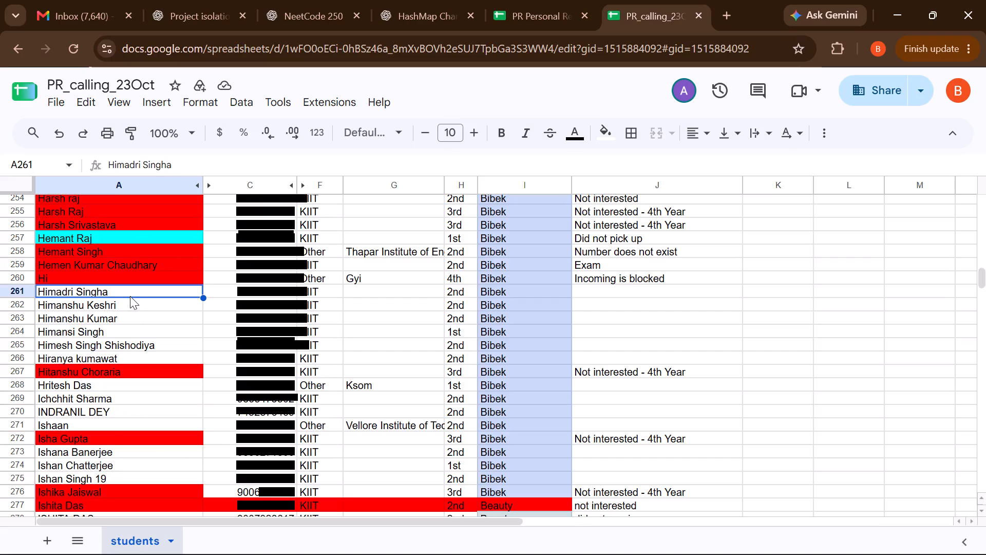
click(130, 307)
click(129, 314)
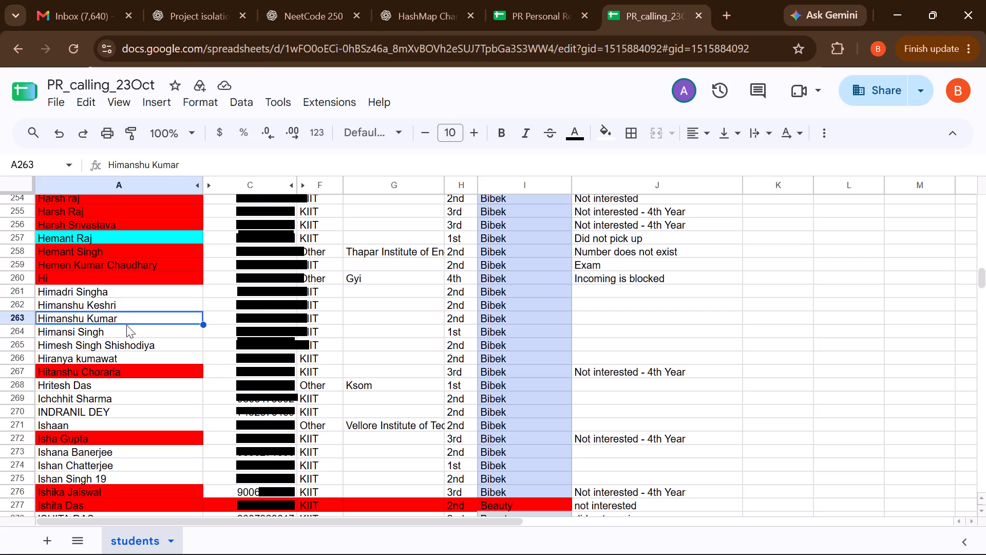
click(125, 330)
click(123, 342)
click(121, 360)
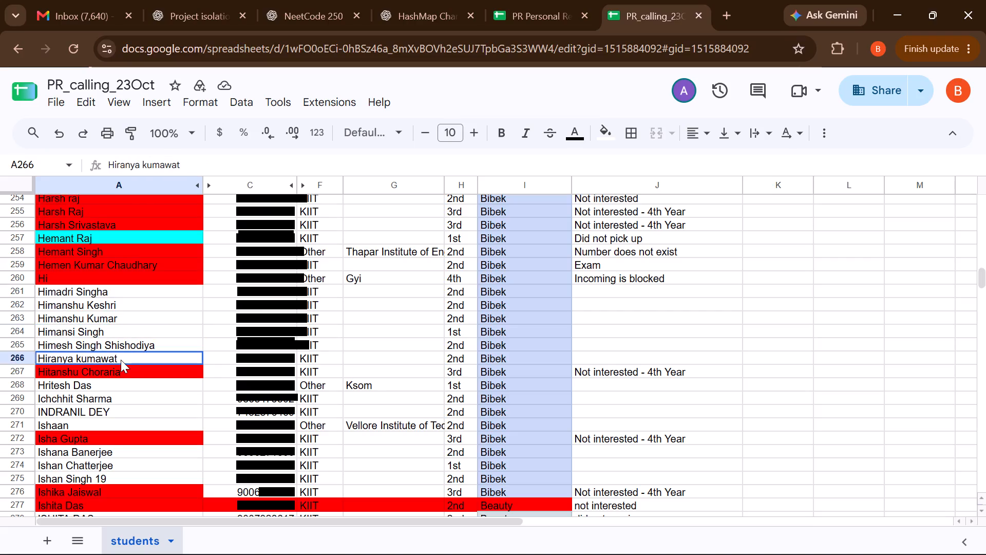
click(113, 381)
click(112, 400)
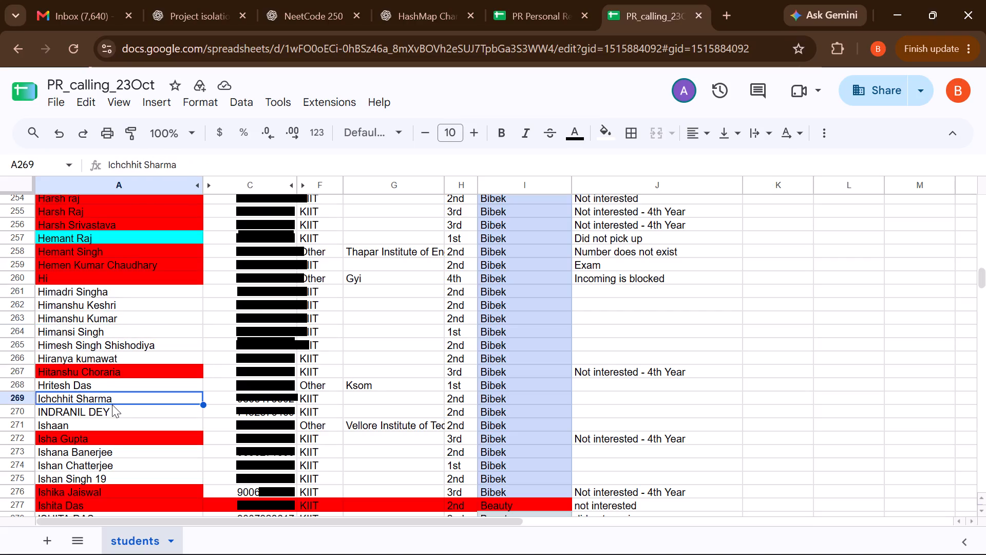
click(112, 404)
click(110, 412)
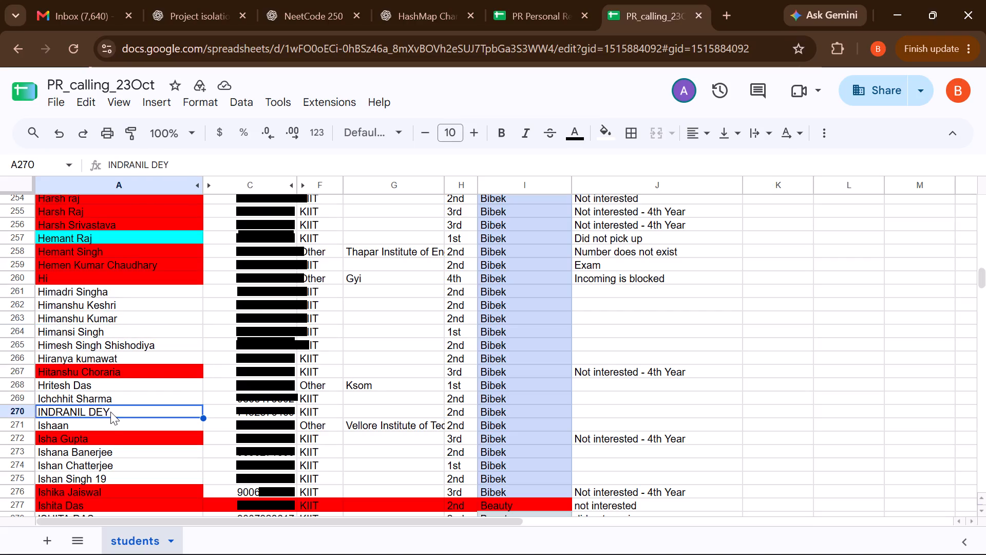
click(111, 423)
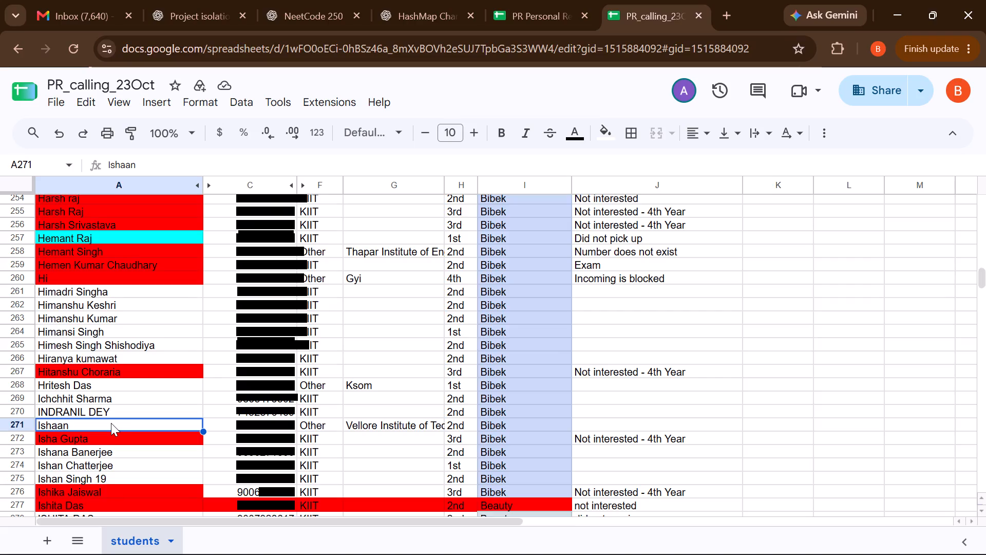
Copy the outcome "Did not pick up" from J257 into J261 for the 2nd-year student in row 261.
click(94, 291)
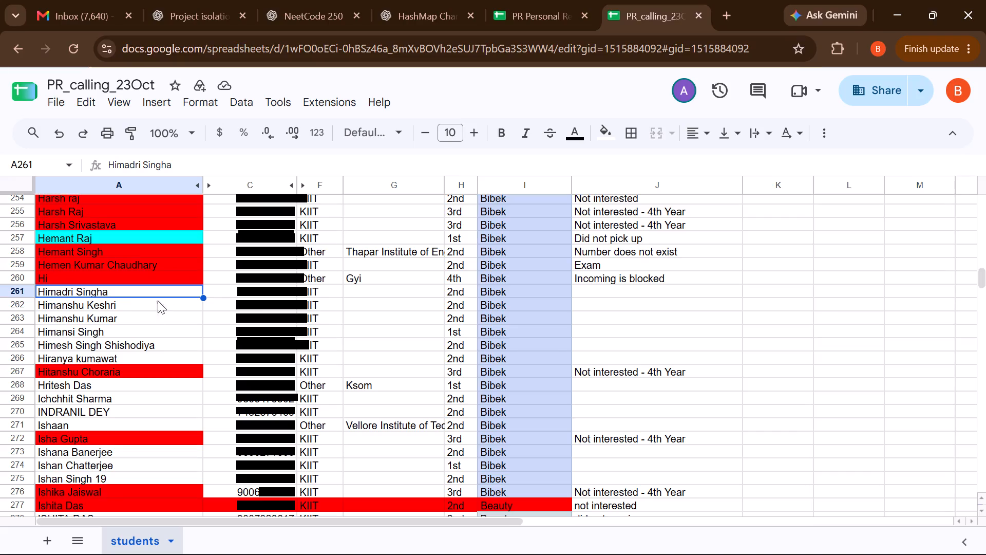
click(137, 308)
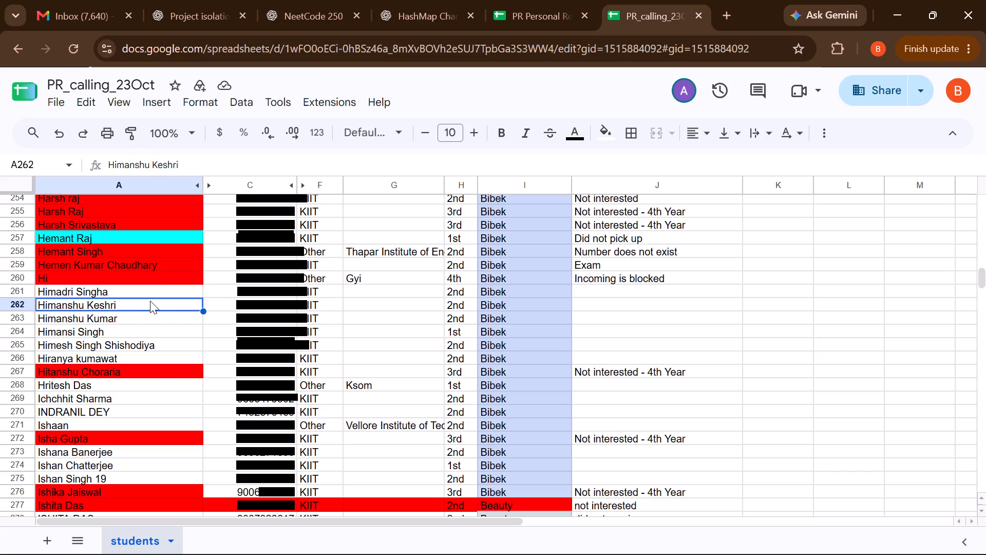
click(150, 292)
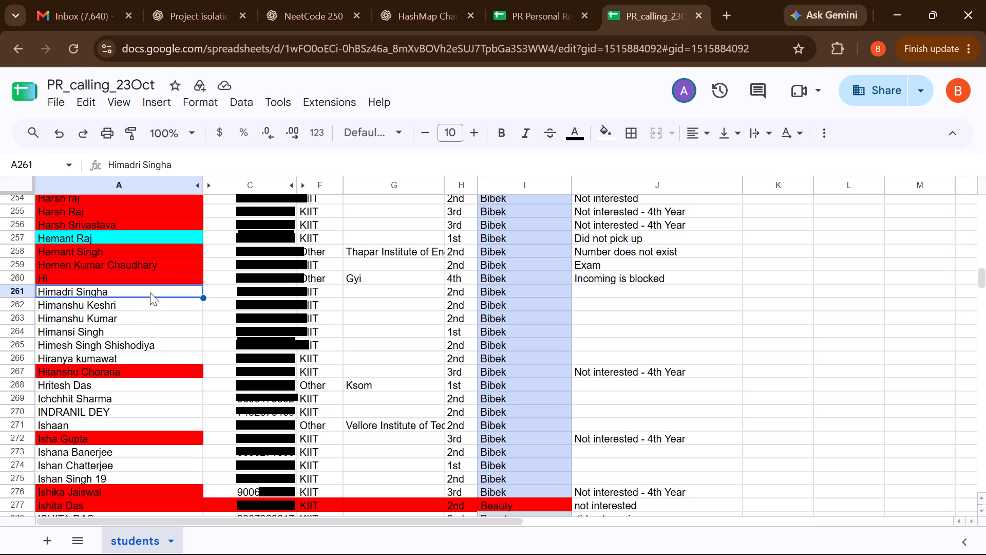
click(617, 292)
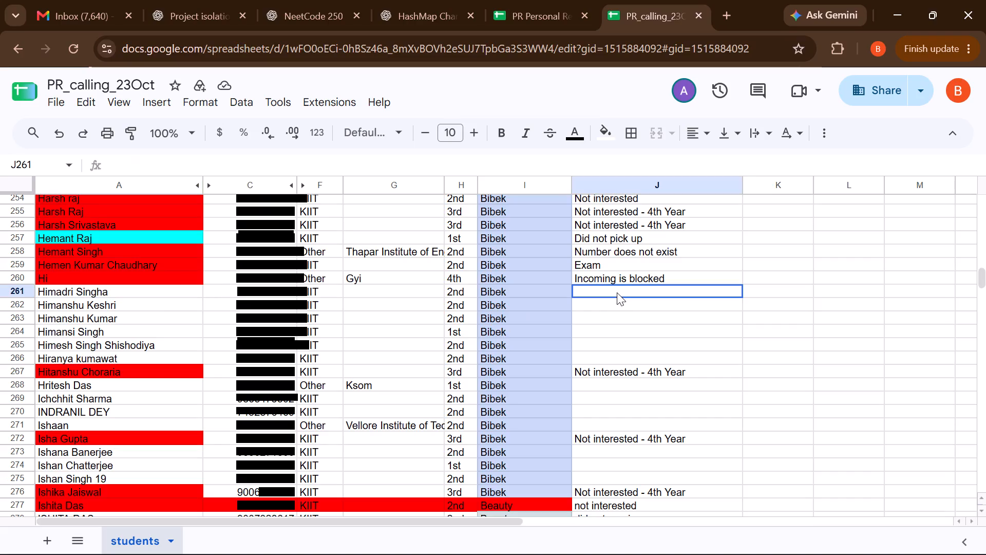
click(629, 237)
key(ctrl+c)
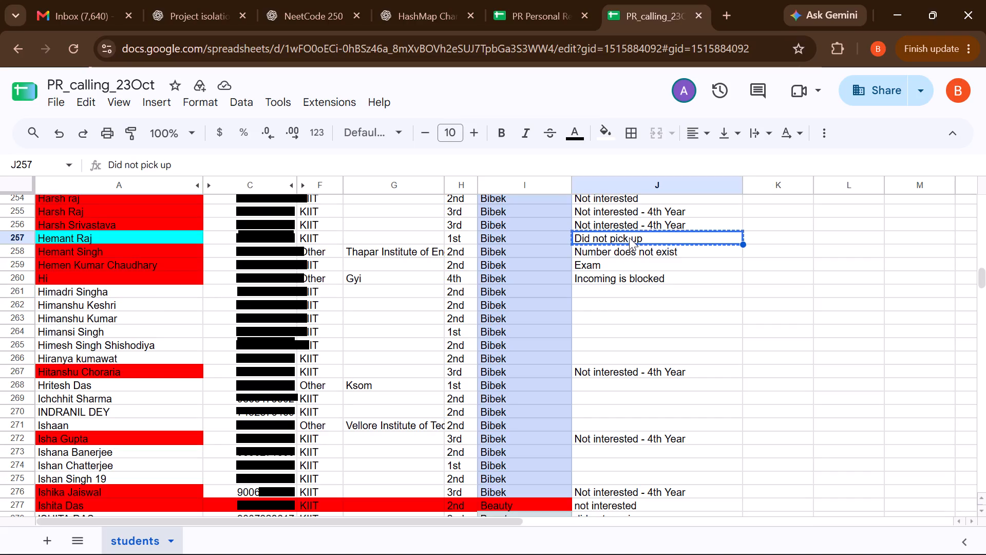
click(615, 291)
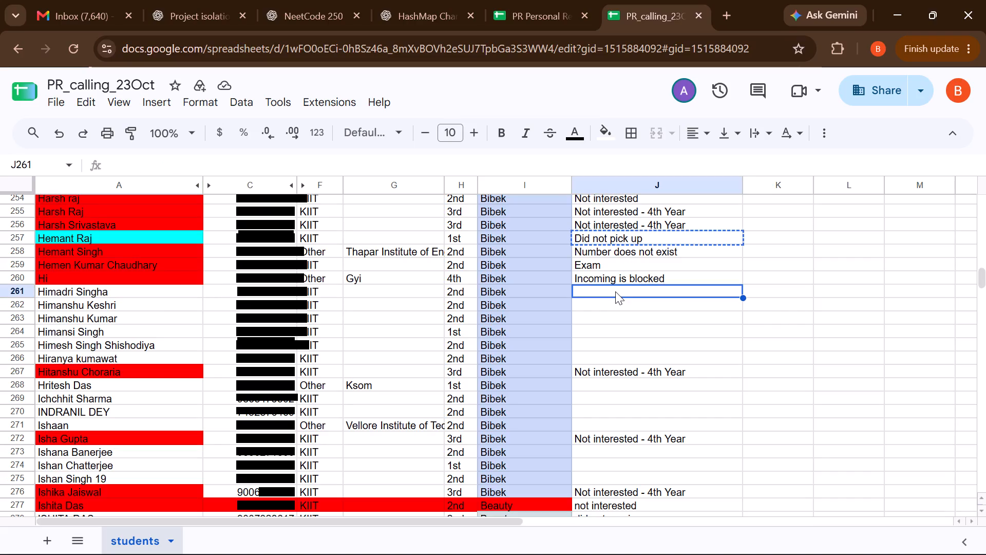
key(ctrl+v)
Fill the student name cell A261 with cyan and move on to the name cell in row 262.
click(115, 290)
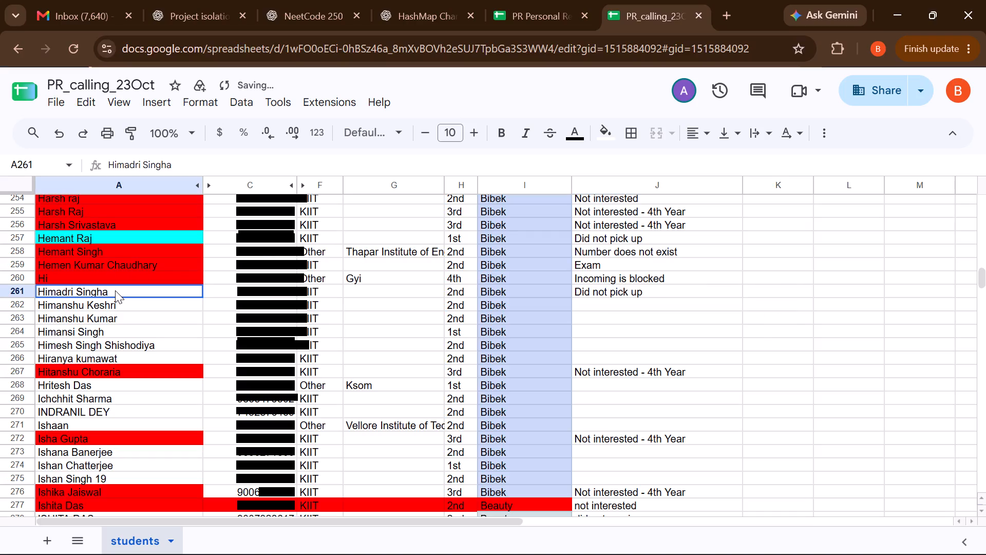
click(612, 129)
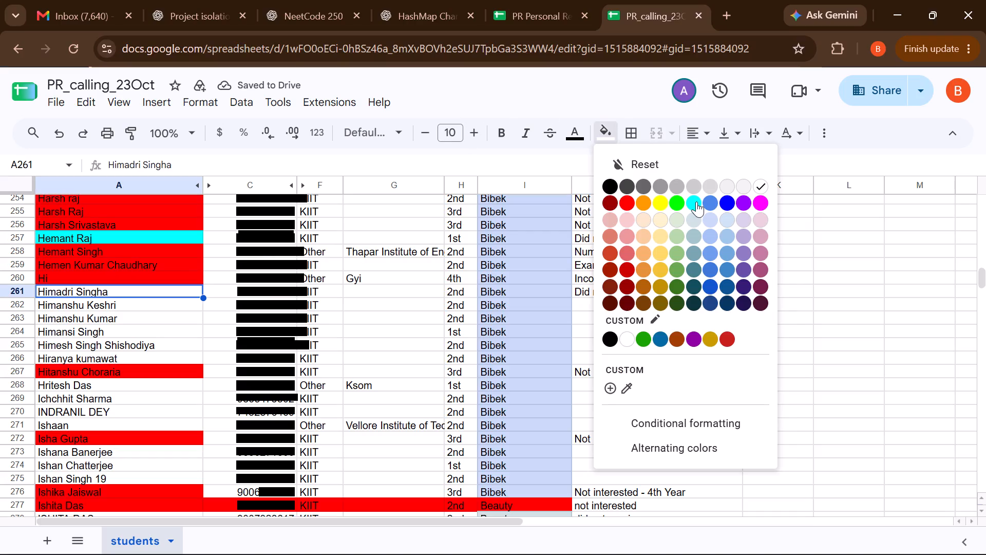
click(696, 202)
click(167, 303)
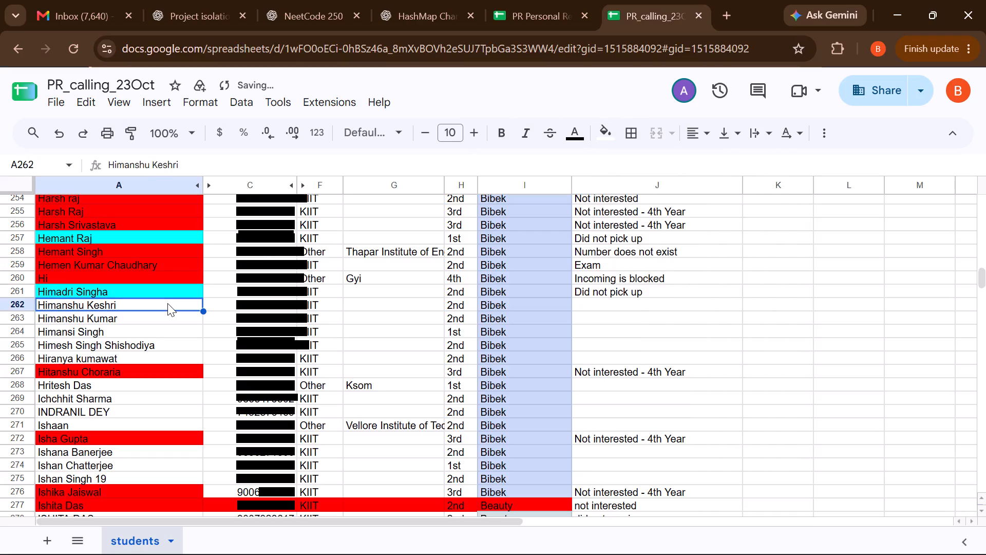
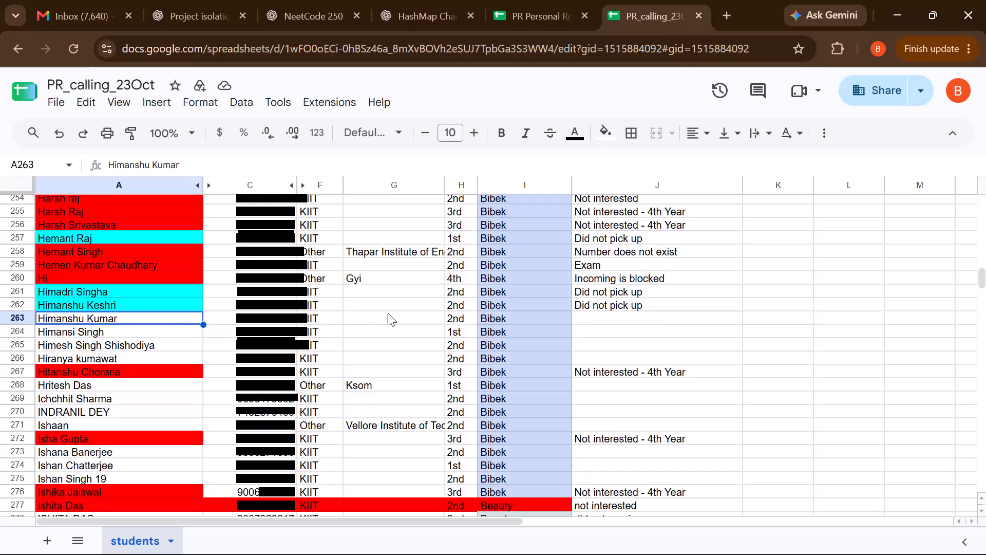
Select the empty call outcome cell J263 for the 2nd-year KIIT student in row 263.
click(611, 315)
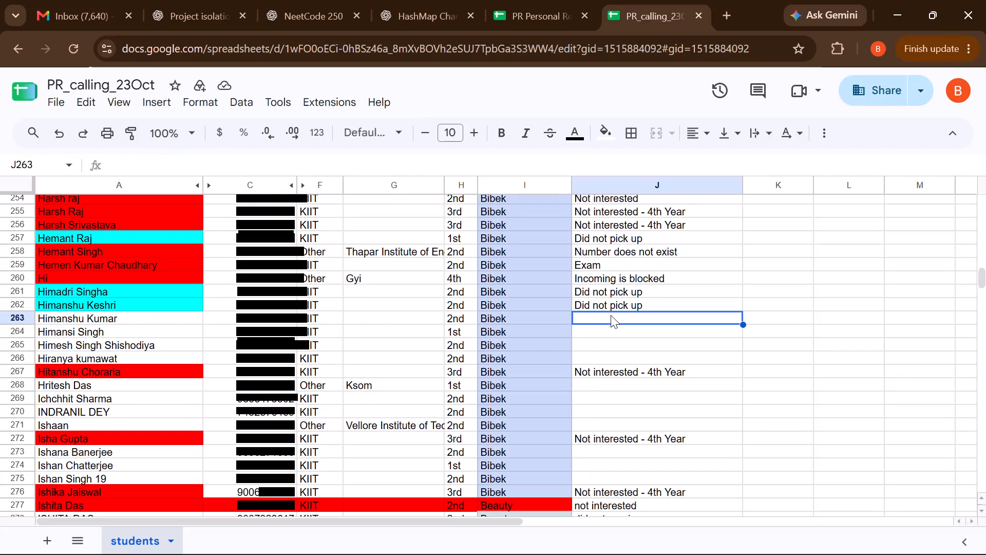
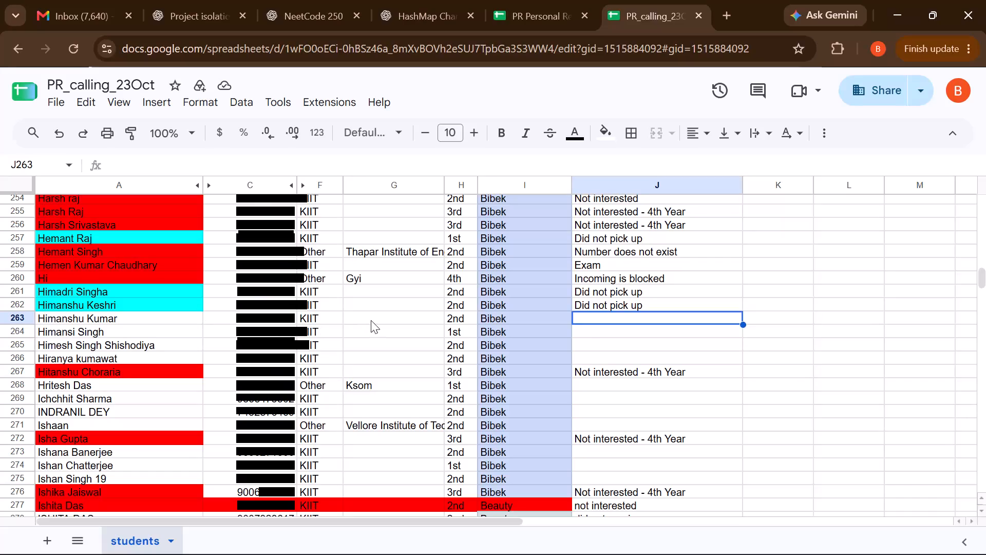
Fill the name cell A263 of the 2nd-year KIIT student in row 263 with yellow.
click(665, 322)
click(160, 318)
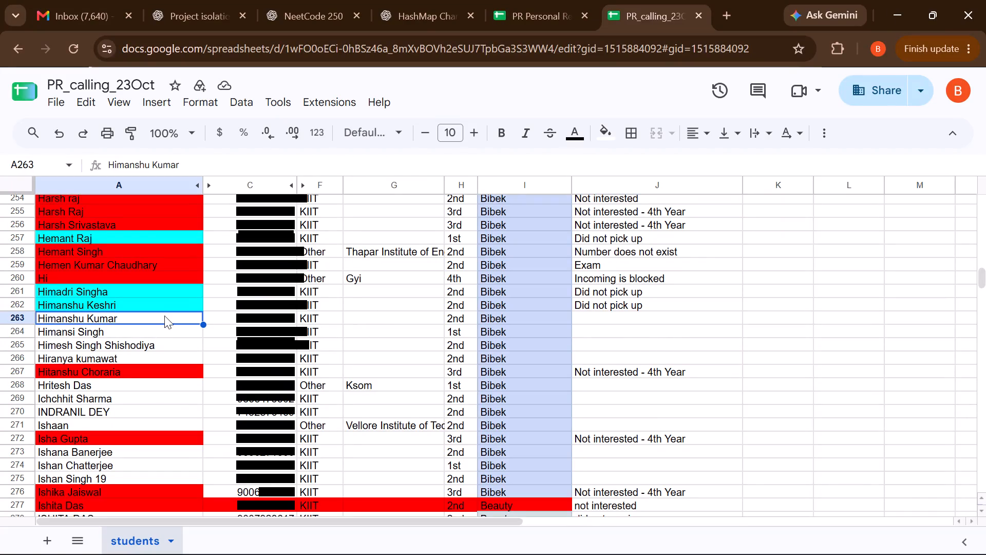
click(602, 132)
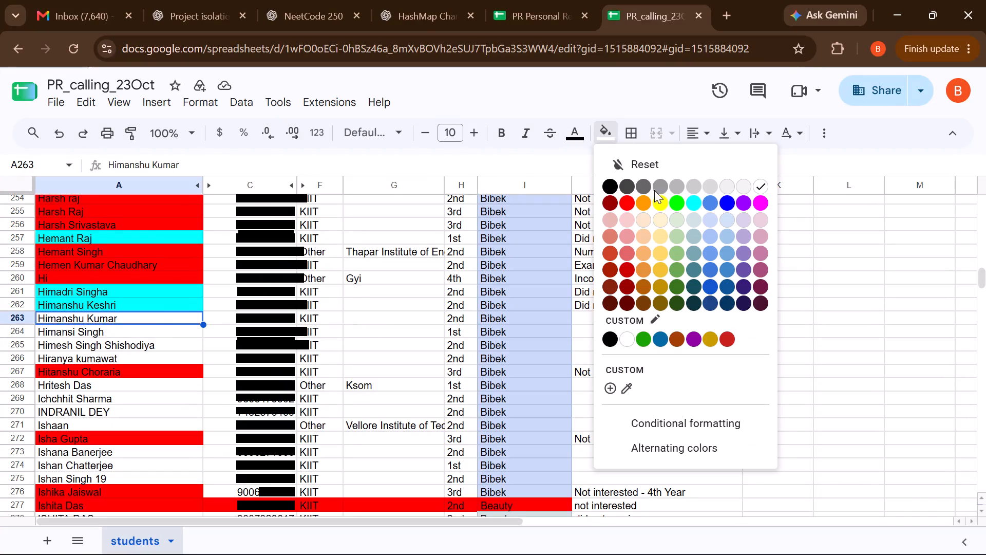
click(658, 201)
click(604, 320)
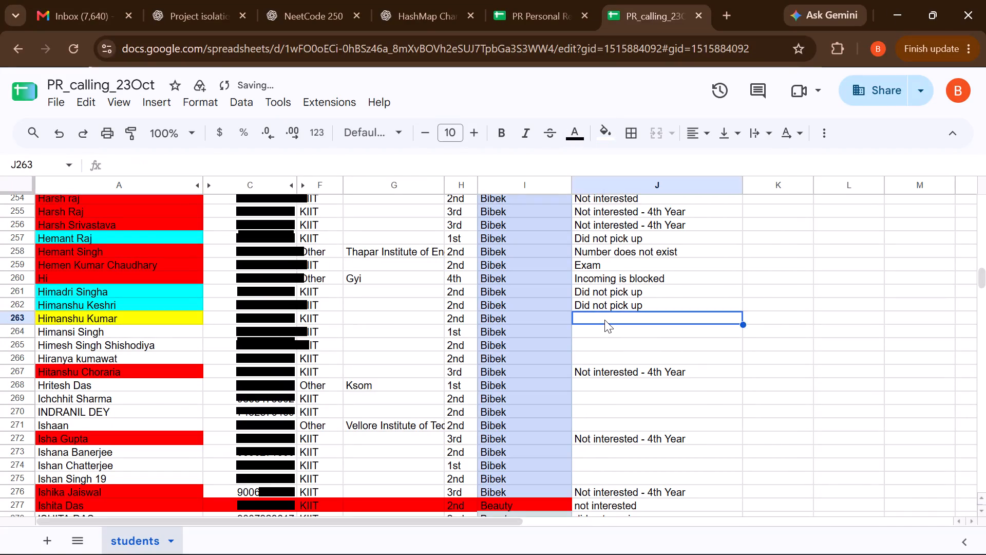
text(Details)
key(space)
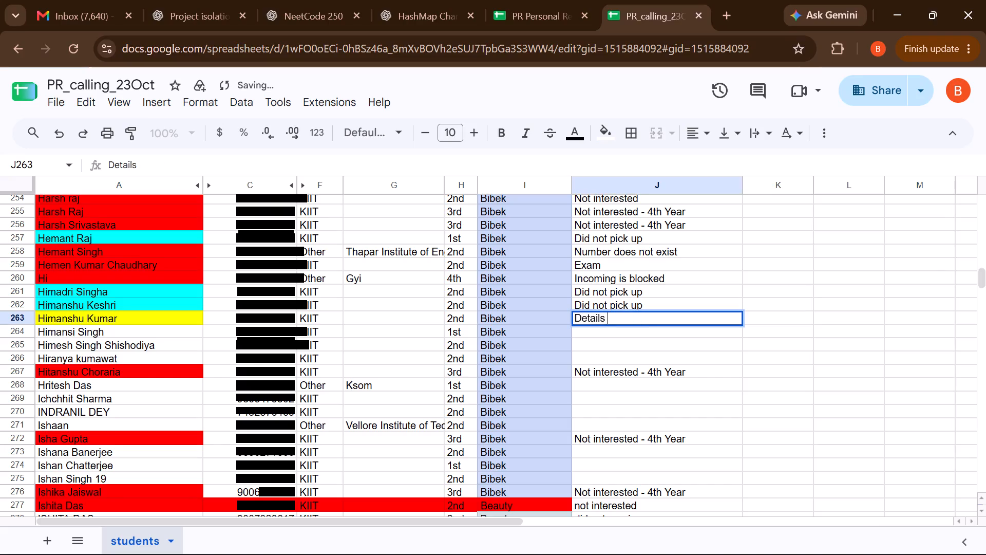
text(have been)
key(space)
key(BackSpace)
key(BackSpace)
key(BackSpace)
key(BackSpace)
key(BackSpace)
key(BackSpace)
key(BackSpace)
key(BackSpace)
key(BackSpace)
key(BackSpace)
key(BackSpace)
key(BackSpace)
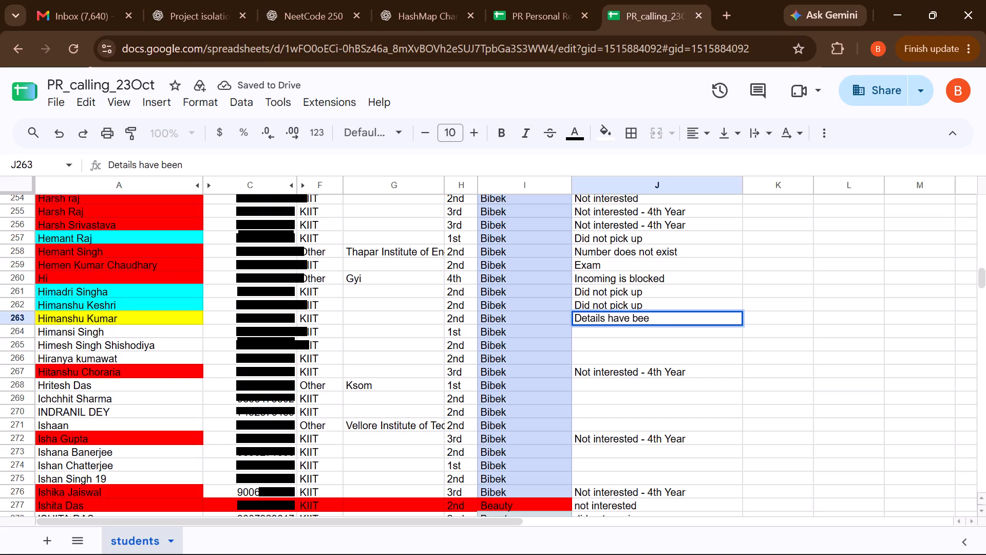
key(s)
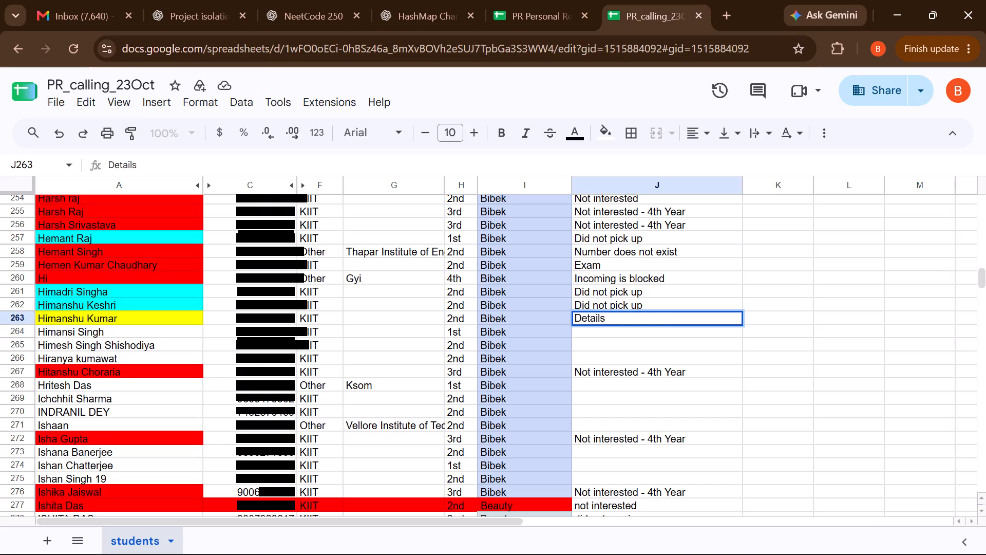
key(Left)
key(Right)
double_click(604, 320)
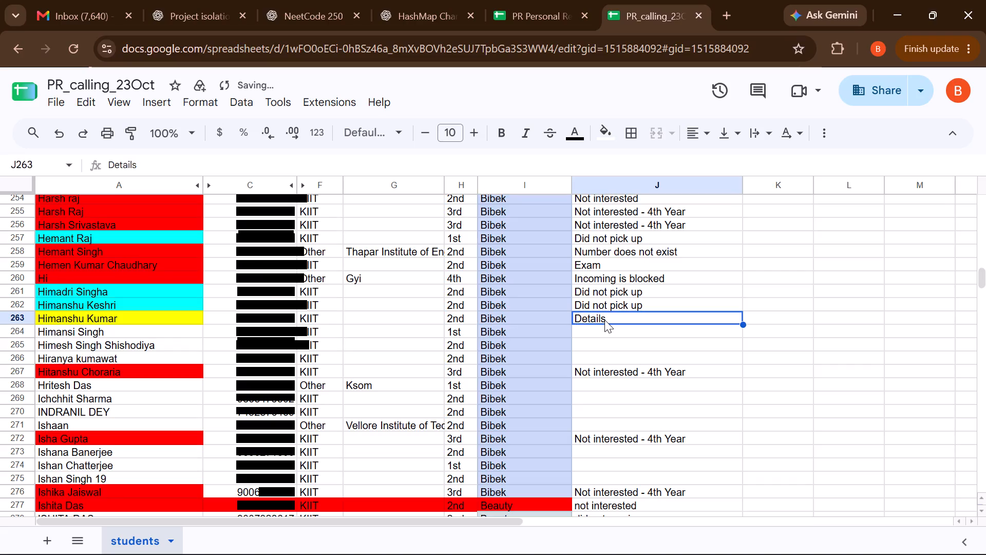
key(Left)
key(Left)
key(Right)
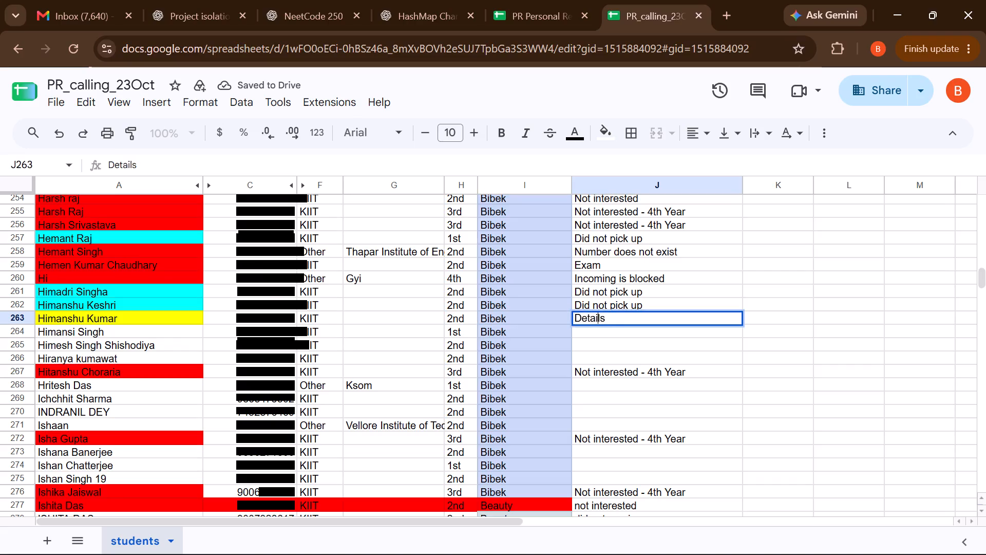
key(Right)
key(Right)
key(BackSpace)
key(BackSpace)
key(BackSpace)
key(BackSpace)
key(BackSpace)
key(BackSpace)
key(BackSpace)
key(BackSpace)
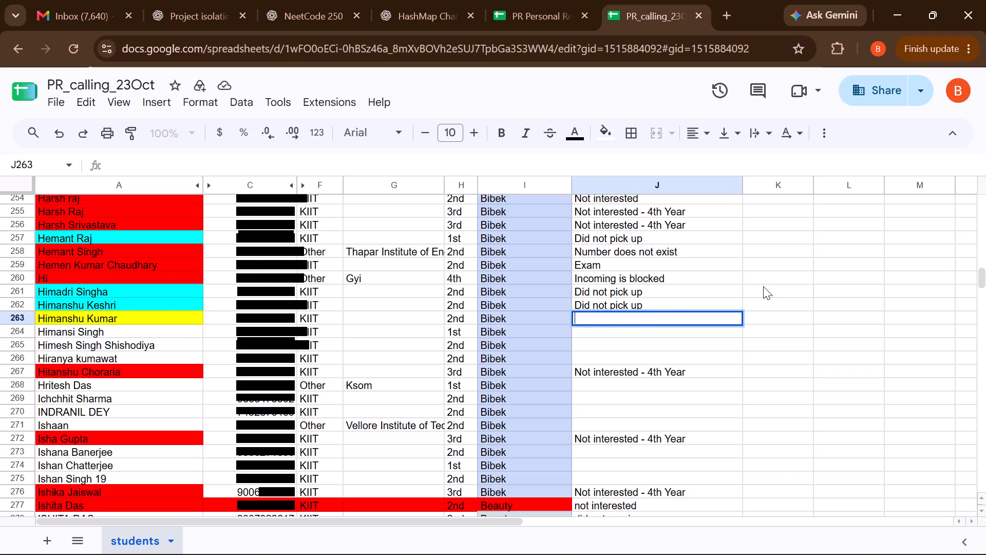
Review how the other callers worded their call outcome notes and coloured their students' rows.
scroll(763, 286, up, 10)
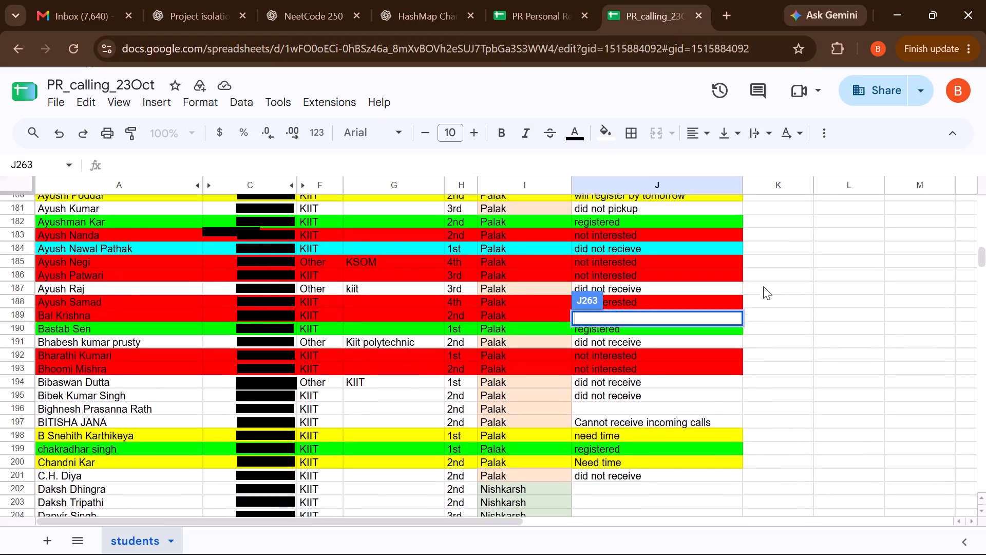
scroll(763, 286, up, 2)
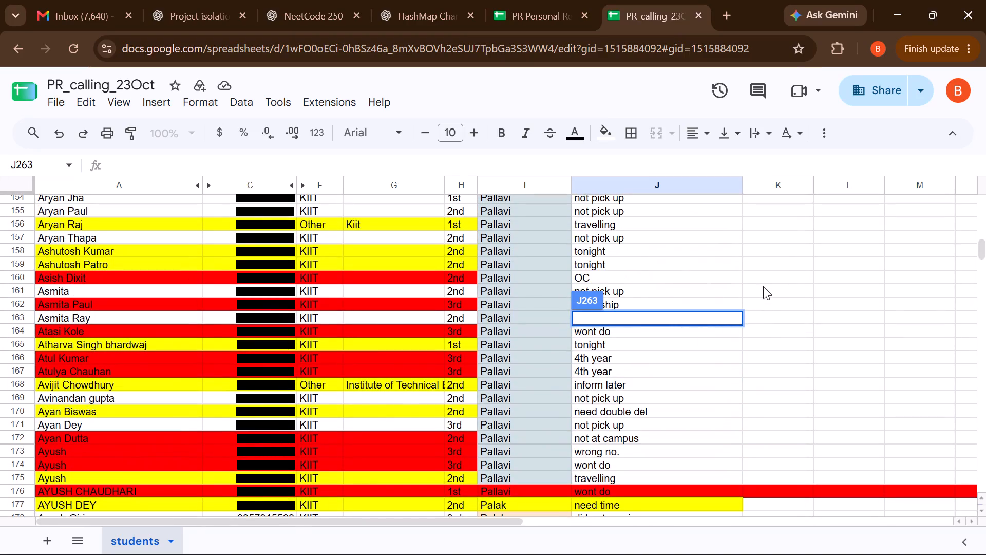
scroll(763, 286, up, 1)
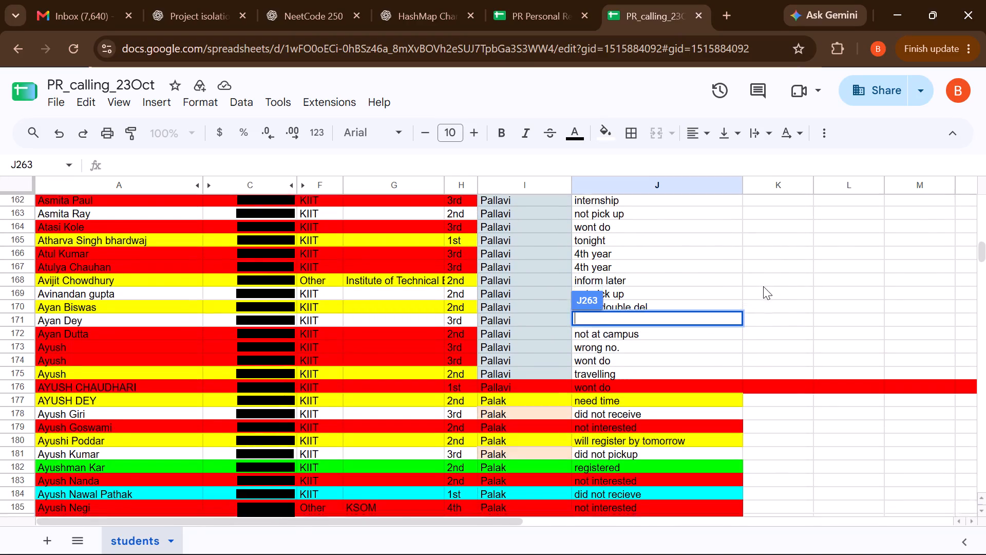
scroll(763, 286, up, 1)
scroll(763, 286, down, 1)
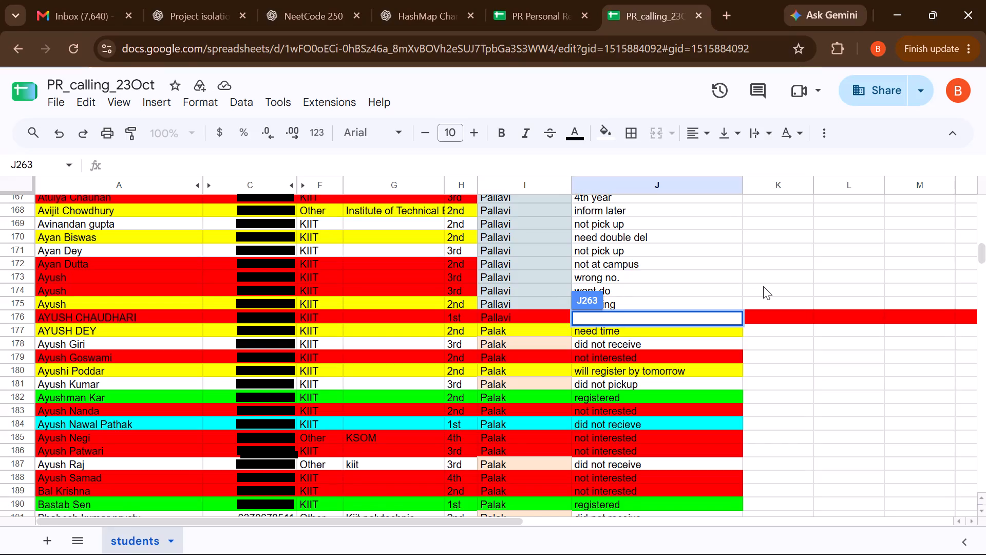
scroll(763, 286, down, 1)
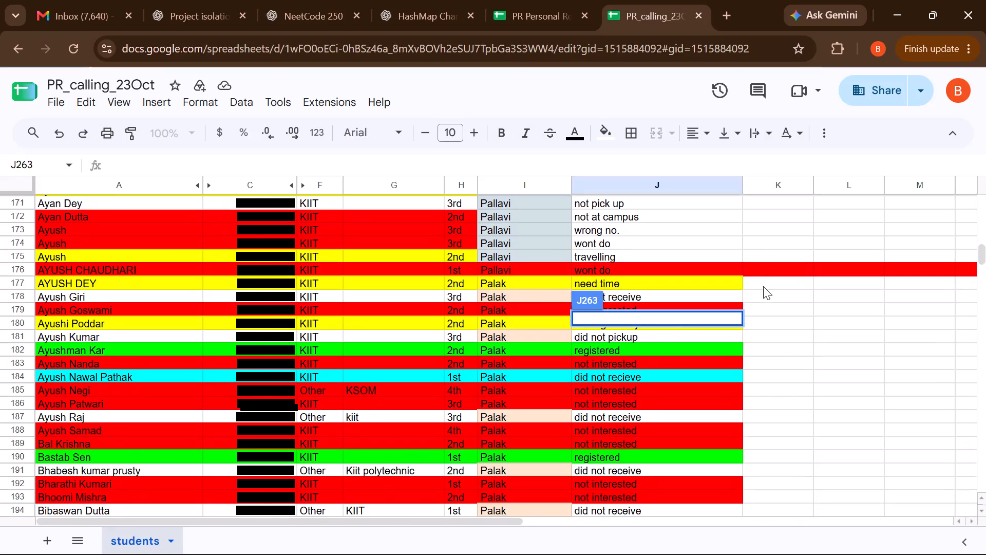
scroll(763, 286, down, 2)
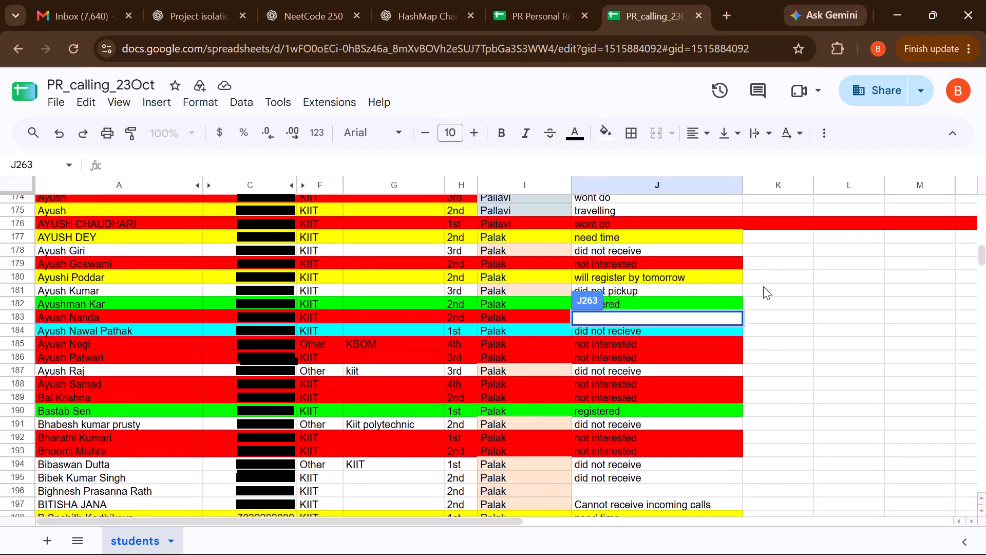
scroll(763, 286, down, 6)
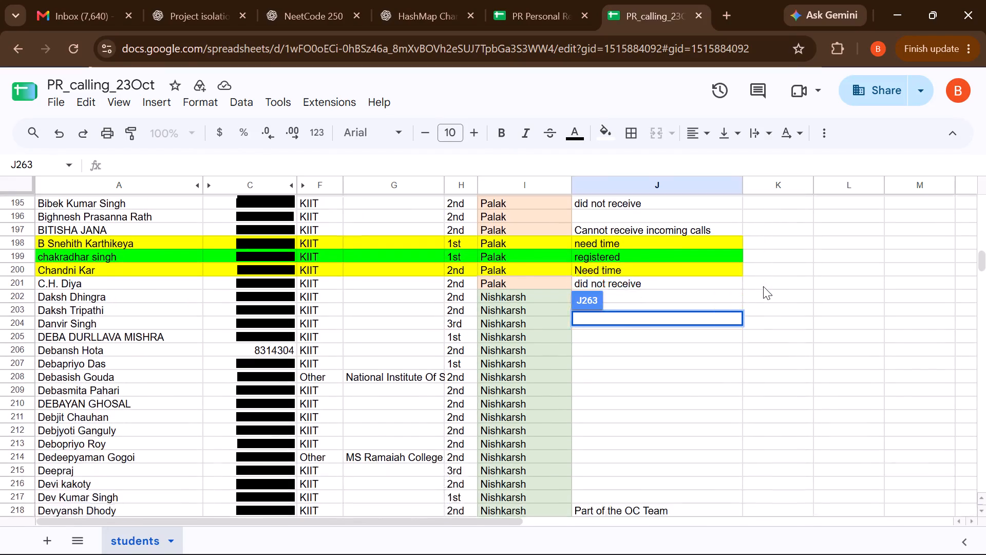
scroll(763, 286, down, 5)
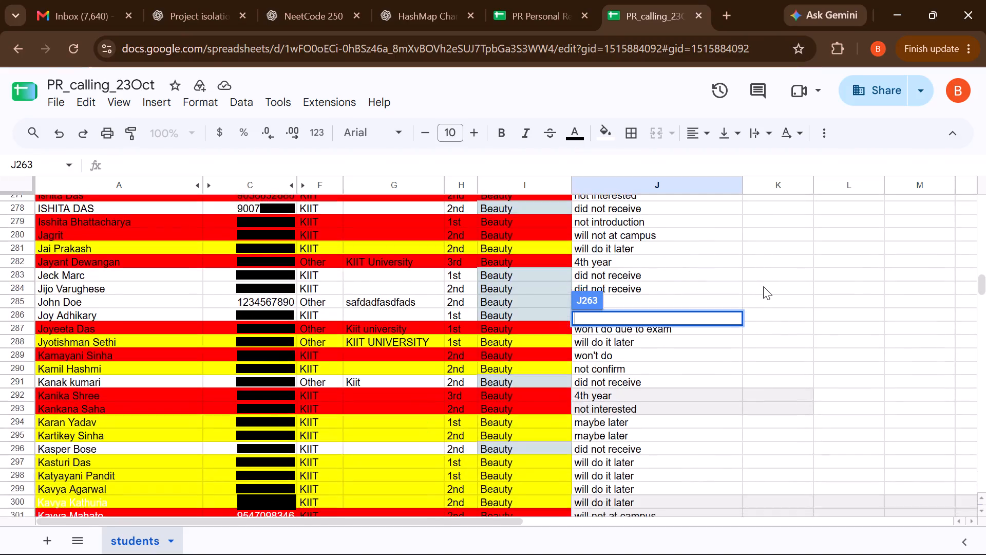
scroll(763, 286, down, 3)
click(763, 286)
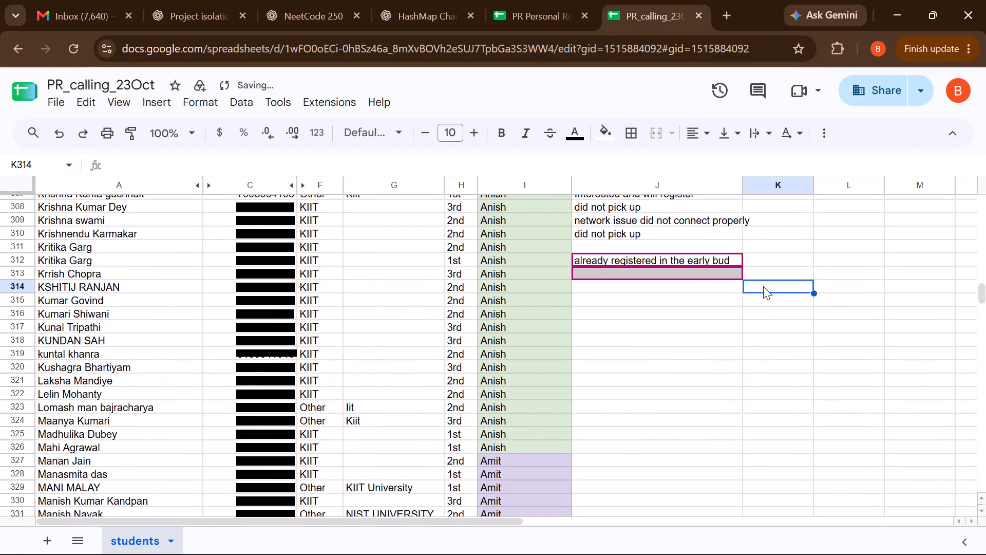
scroll(707, 373, down, 2)
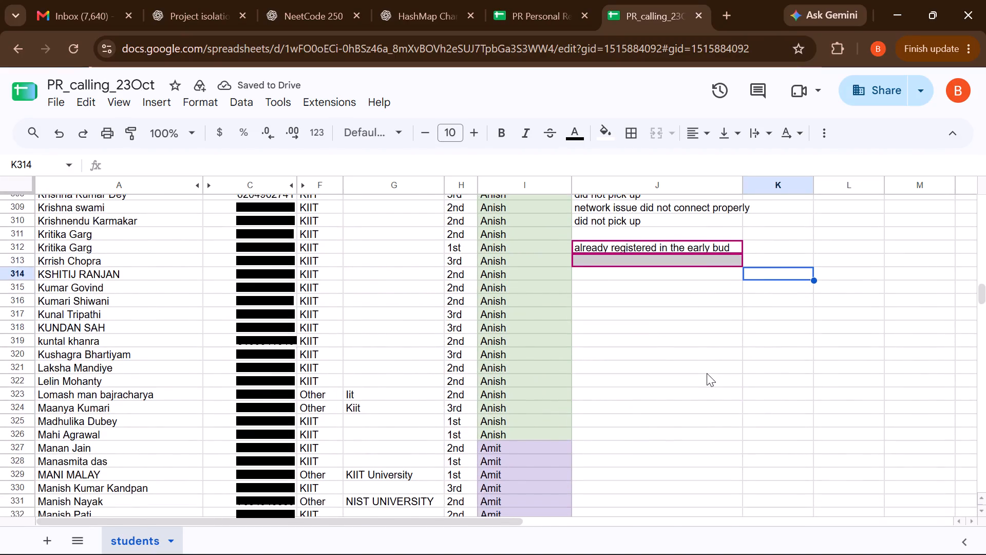
scroll(707, 373, down, 3)
Enter "Will inform later" as the call outcome in cell J263.
scroll(707, 373, up, 1)
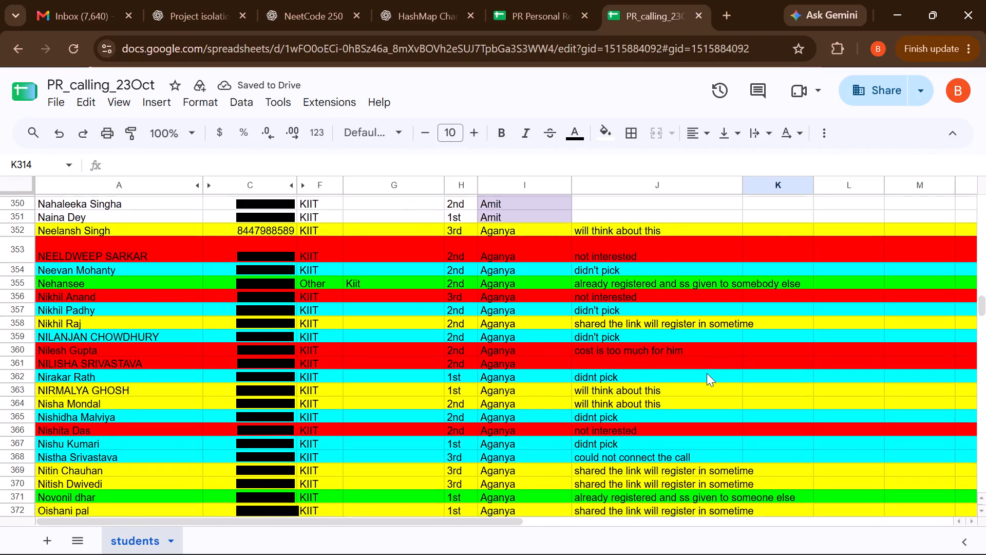
scroll(707, 373, up, 5)
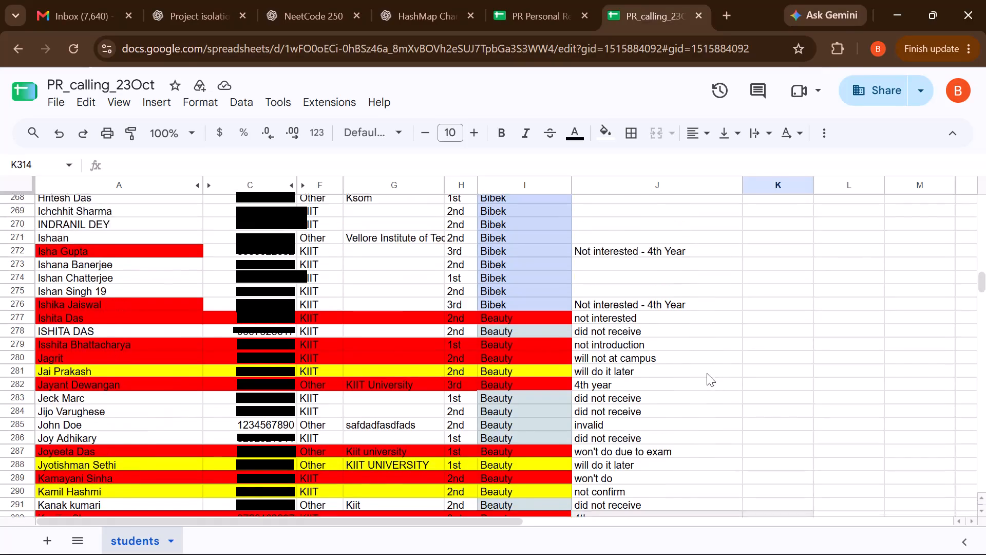
scroll(707, 373, up, 1)
scroll(668, 336, up, 1)
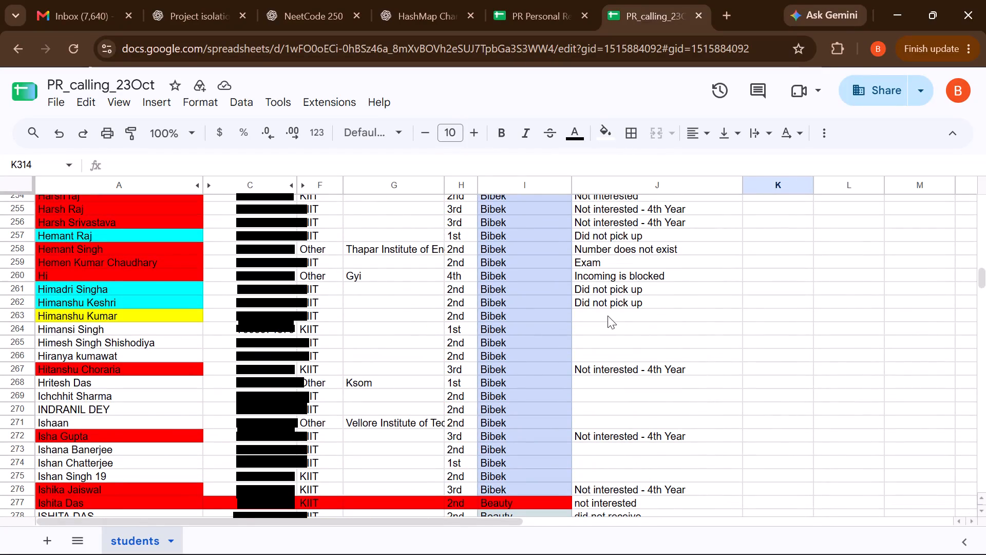
click(608, 313)
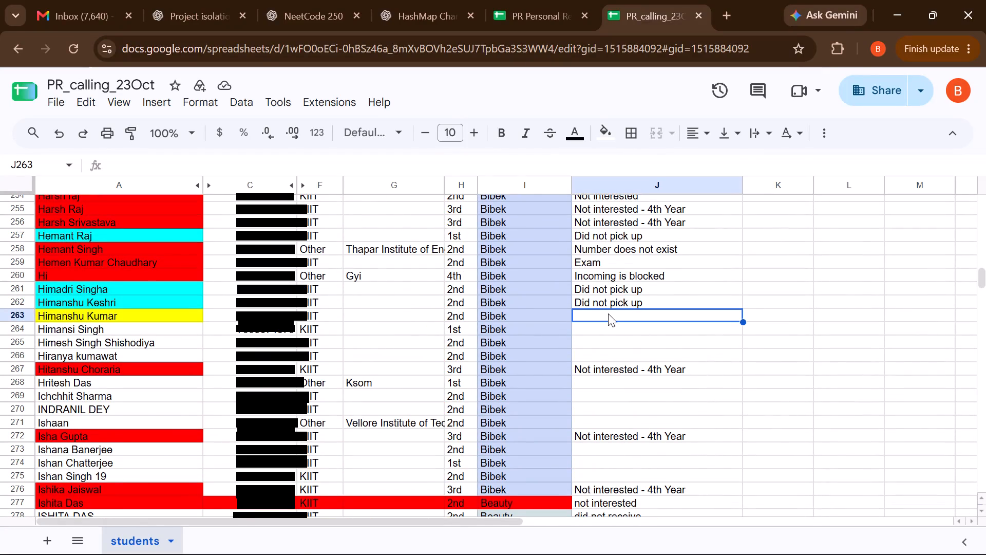
text(Will inform later)
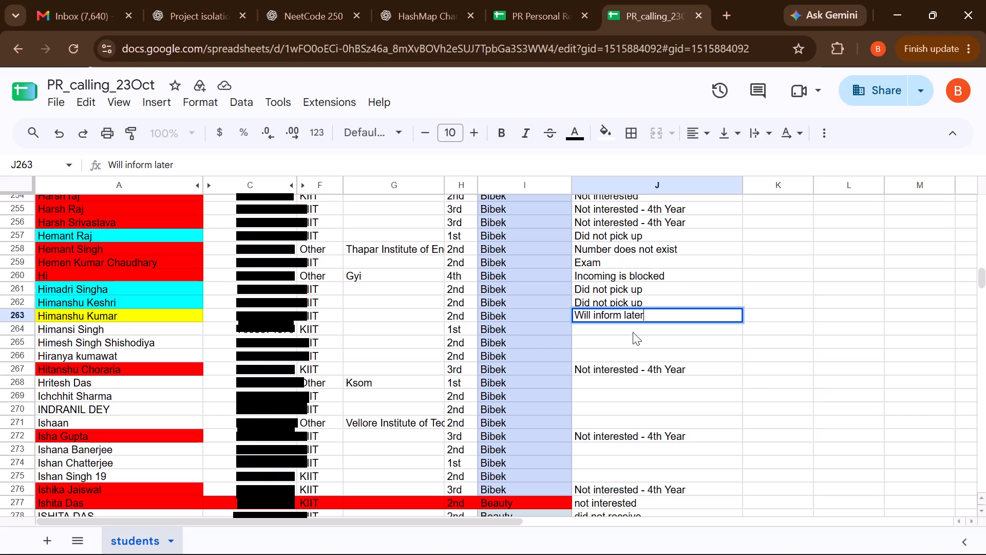
click(633, 332)
click(635, 317)
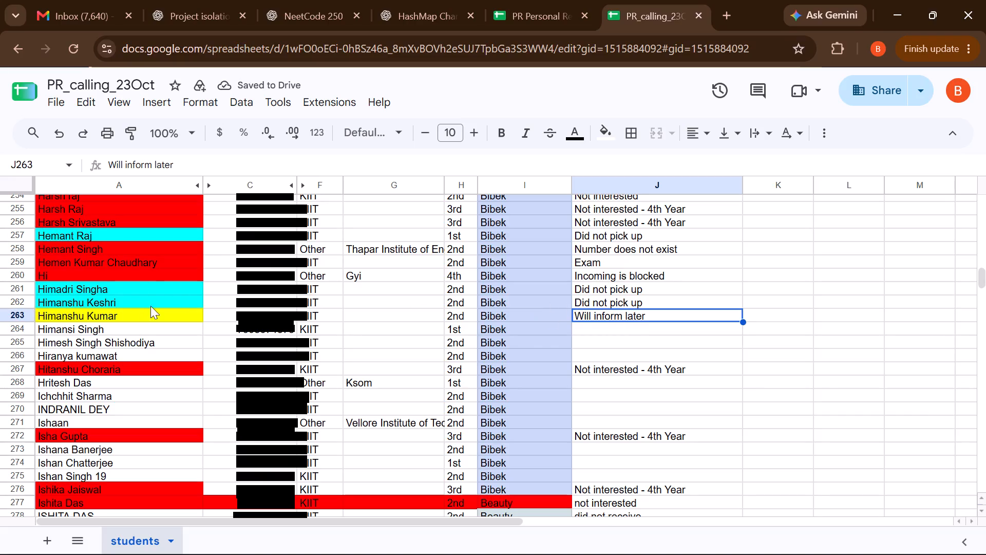
click(226, 304)
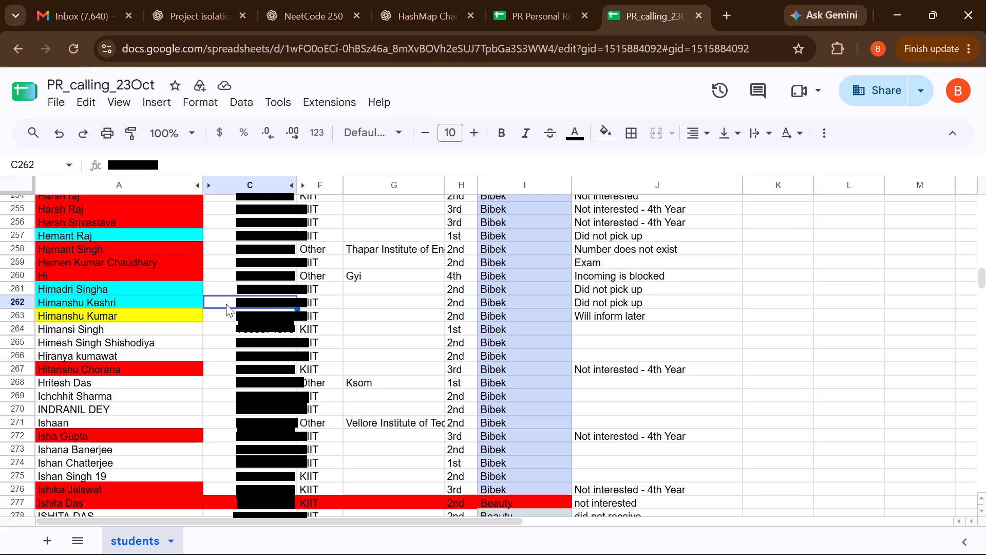
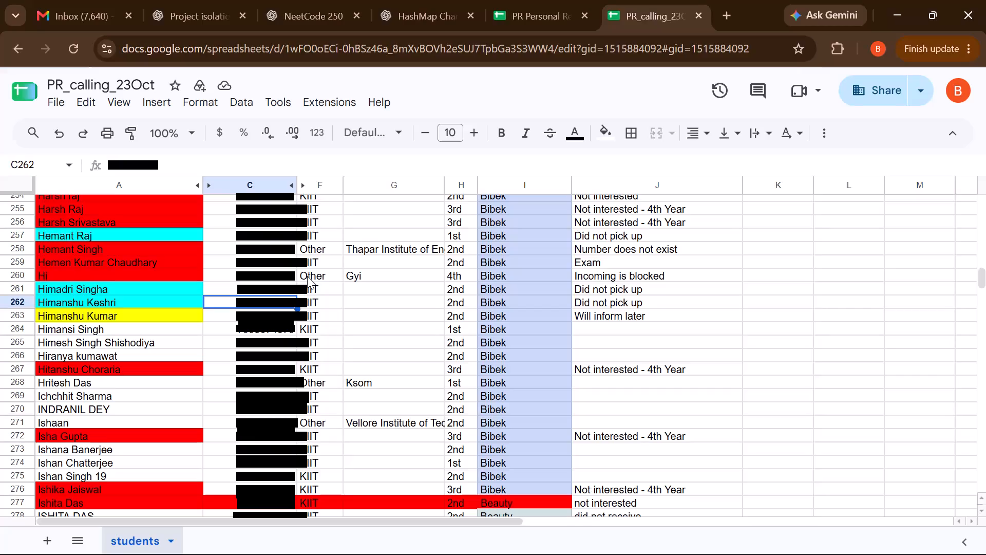
Replace the call outcome in cell J262 with "Going home".
triple_click(628, 300)
key(BackSpace)
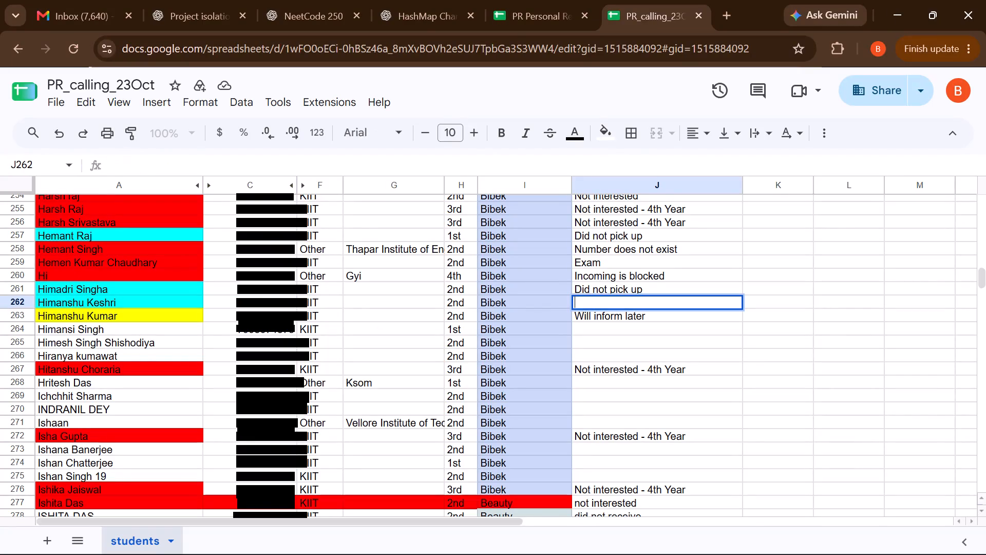
text(Going home)
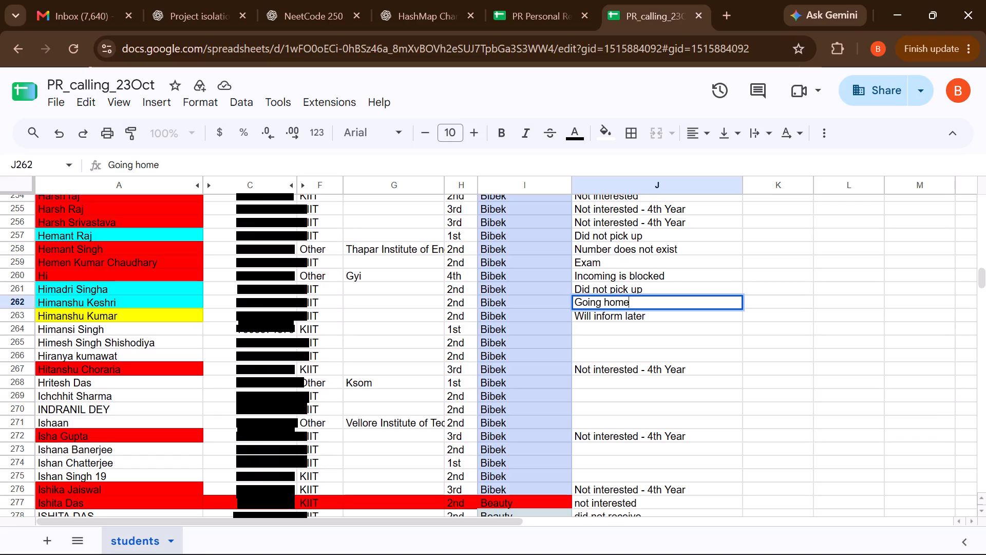
Fill the name cell A262 of the 2nd-year KIIT student in row 262 with red.
click(179, 298)
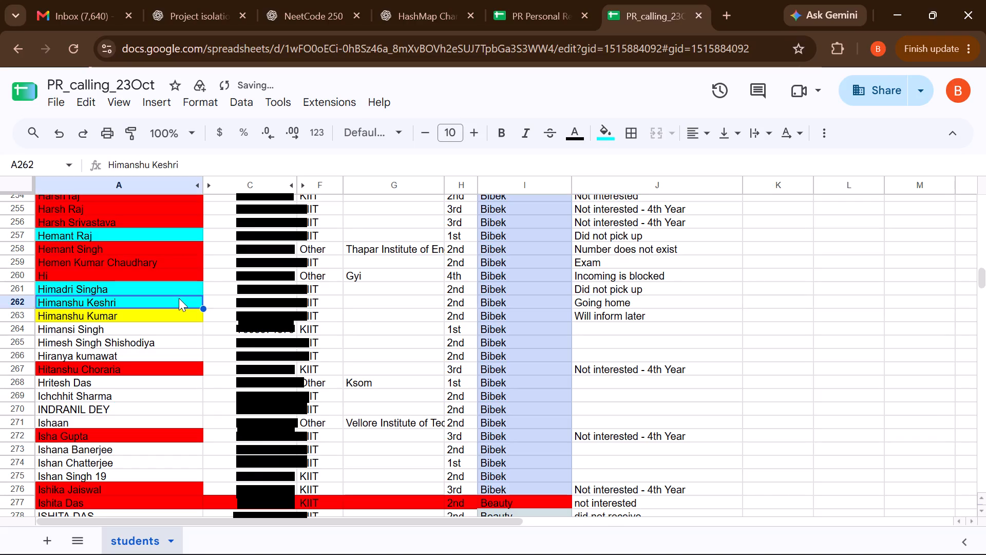
scroll(603, 120, right, 1)
click(603, 120)
click(606, 126)
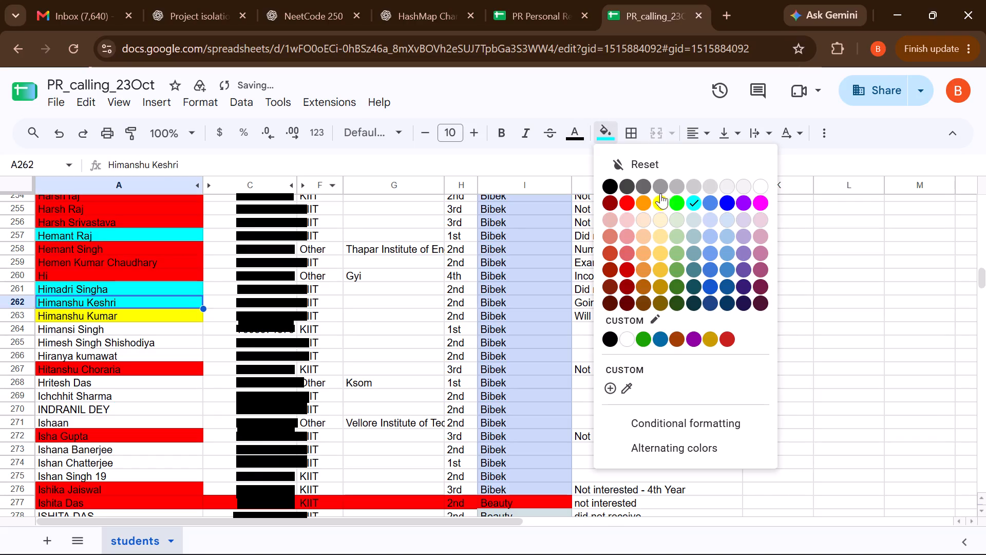
click(630, 199)
Check the call outcome recorded in cell J257 for the 1st-year student in row 257.
click(176, 233)
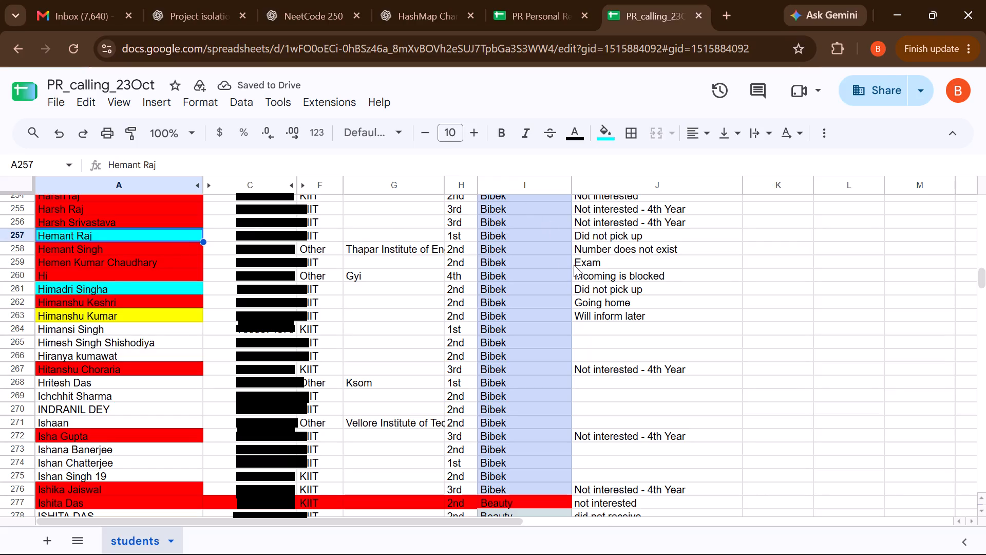
click(598, 234)
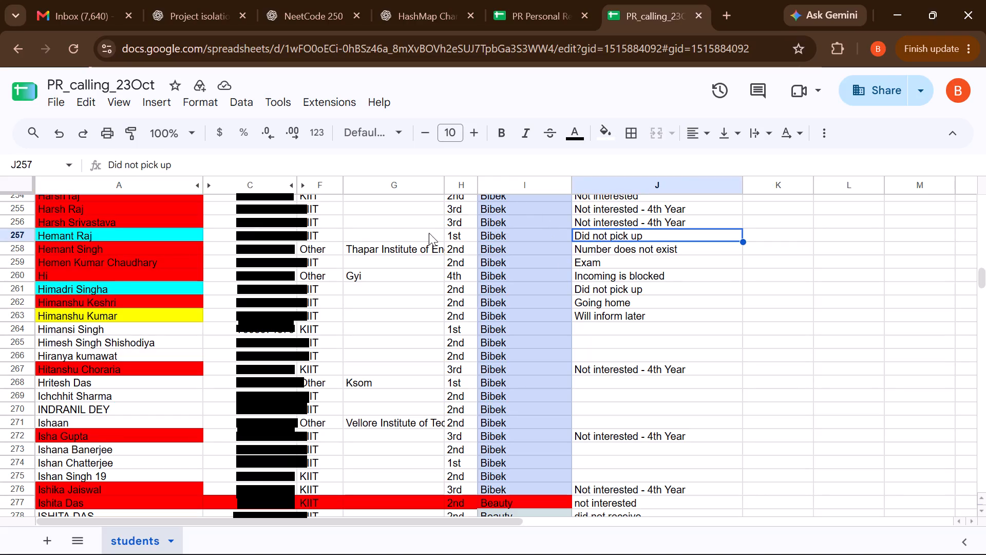
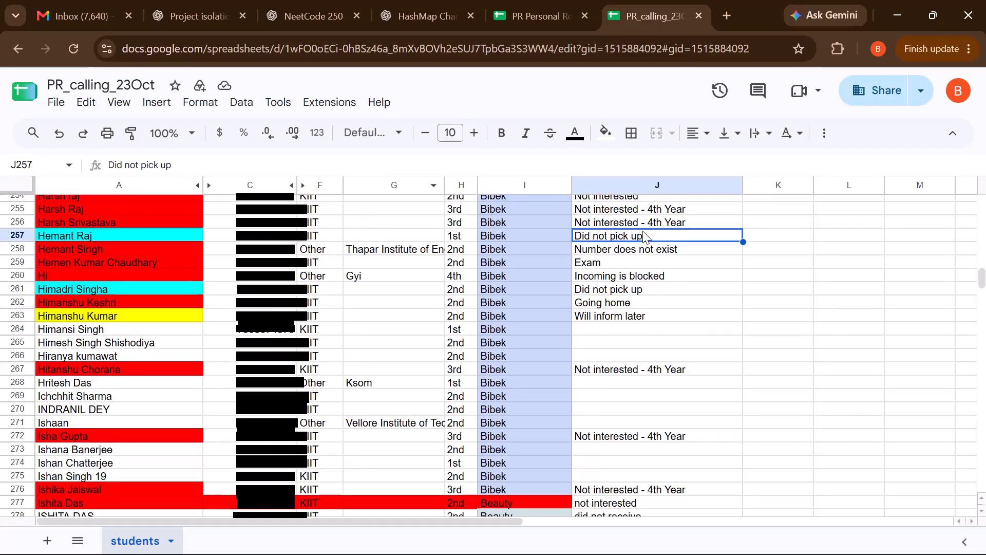
Replace the call outcome in cell J257 for the 1st-year student in row 257 with "Going Home".
triple_click(644, 243)
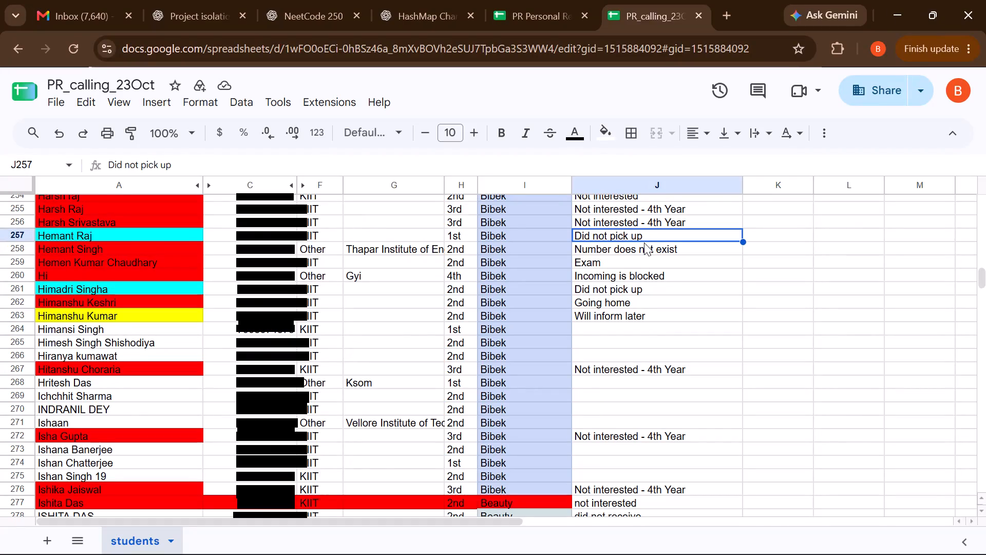
double_click(646, 235)
triple_click(646, 235)
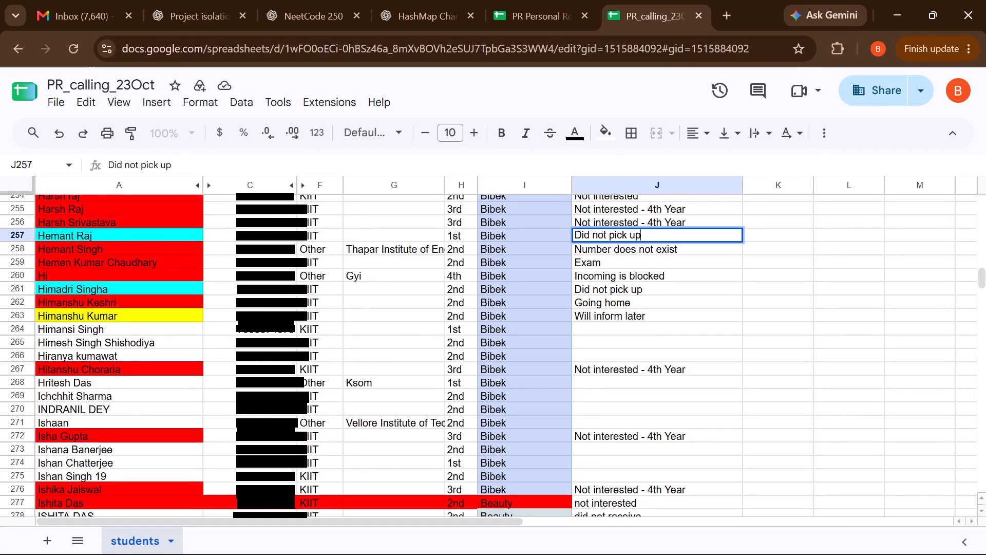
key(BackSpace)
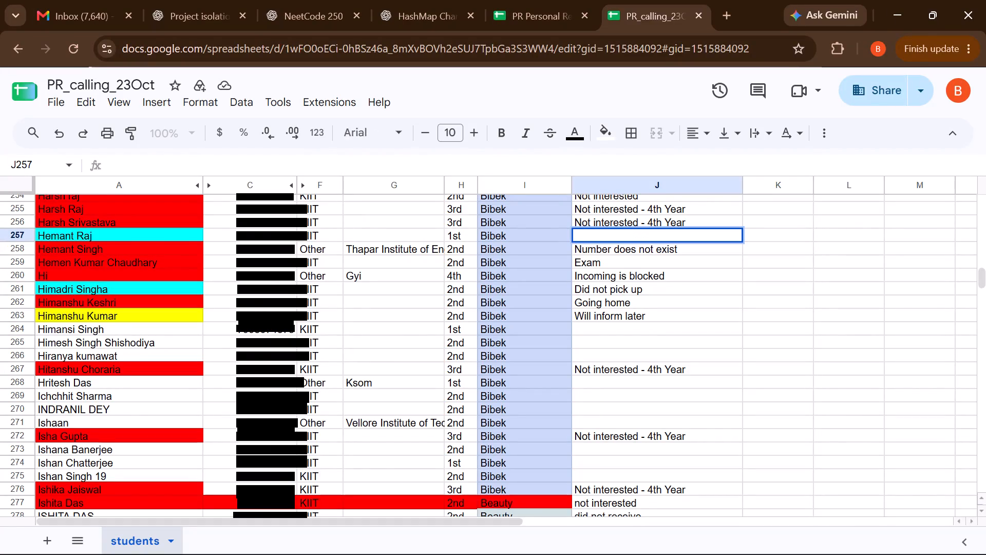
text(Going)
key(space)
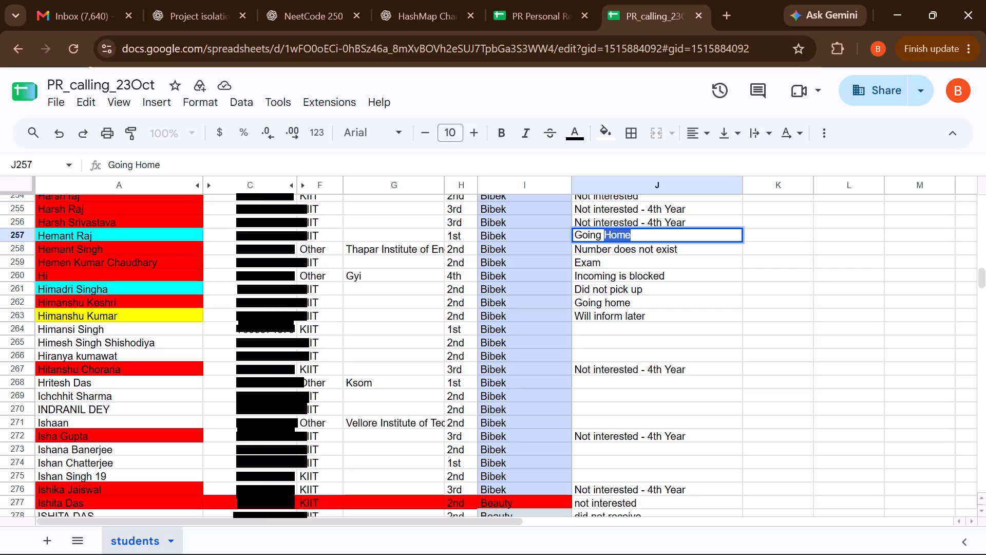
key(Right)
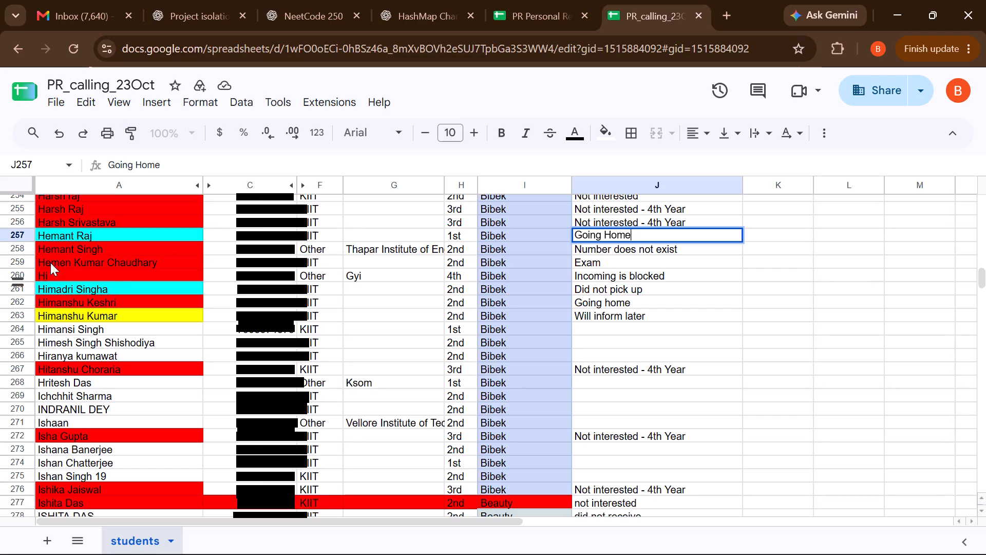
Fill the name cell A257 of the 1st-year student in row 257 with red.
click(67, 242)
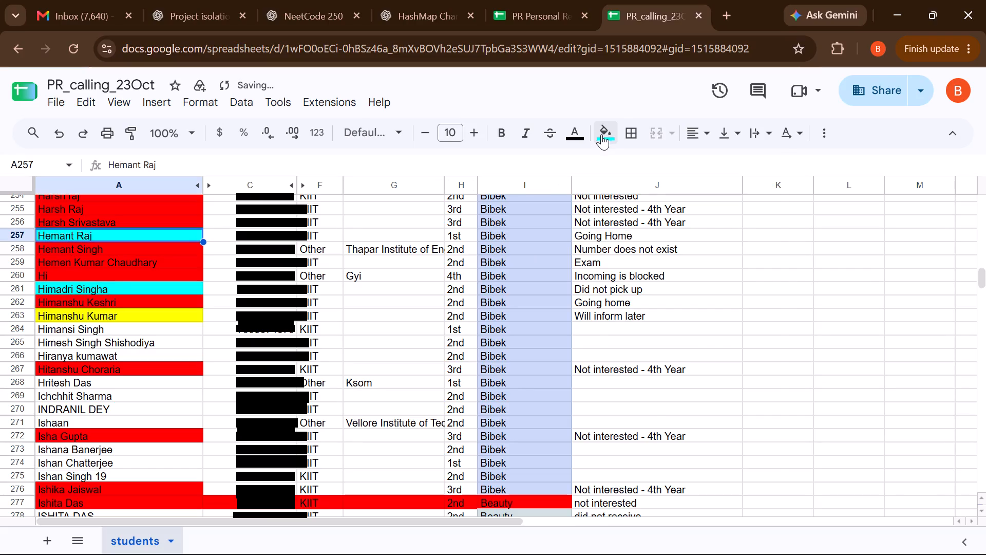
click(602, 134)
click(623, 207)
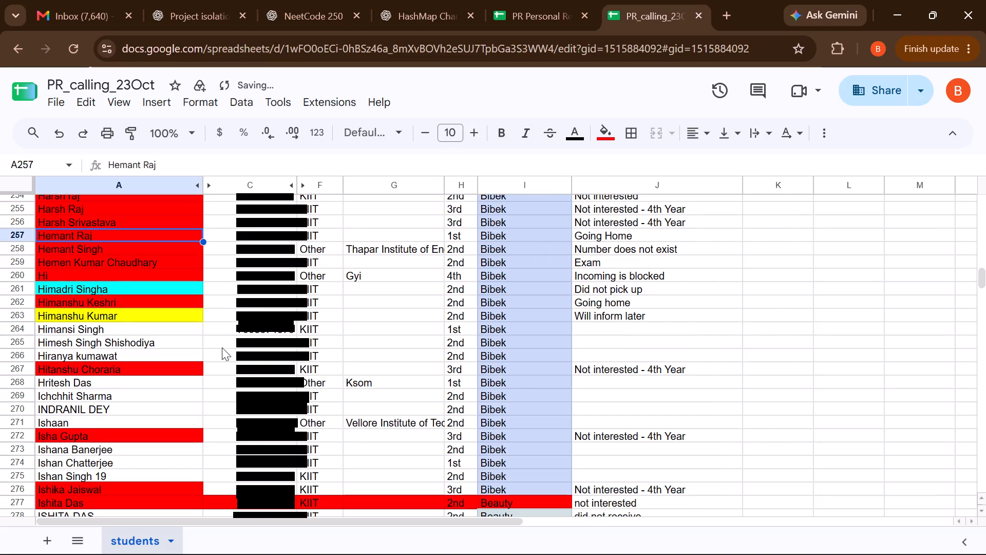
Select the name cell A264 of the 1st-year KIIT student in row 264.
click(124, 332)
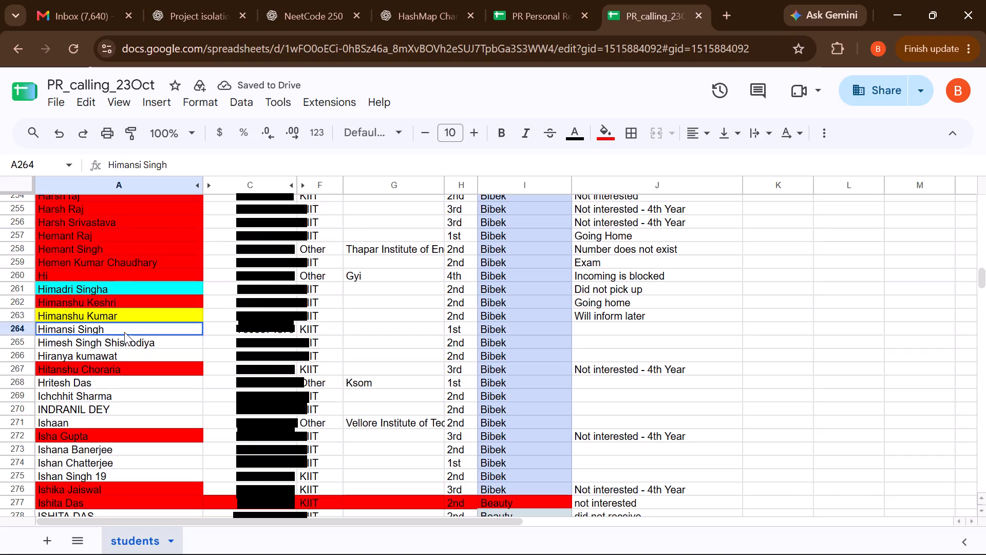
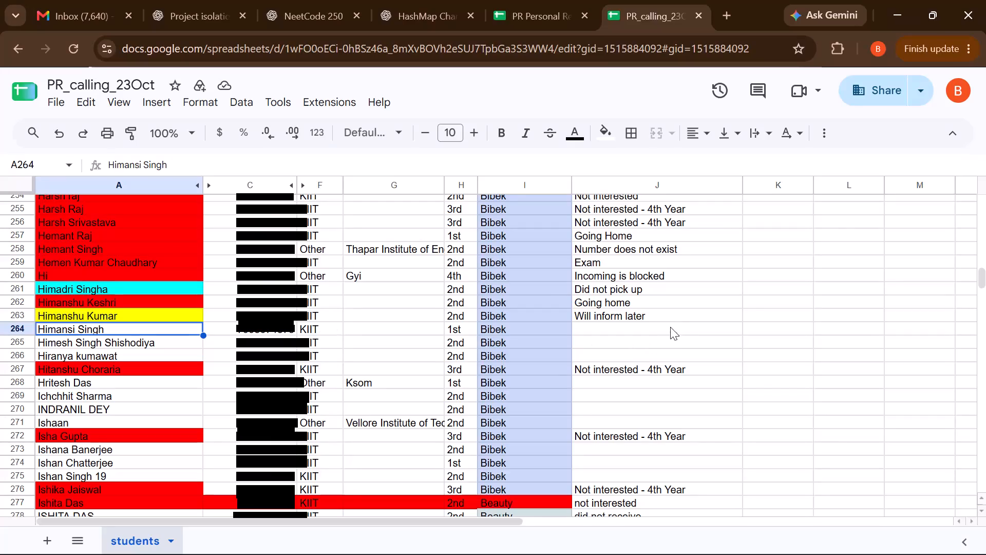
Copy the "Did not pick up" outcome from cell J261 into cell J264 for the 1st-year student in row 264.
click(653, 288)
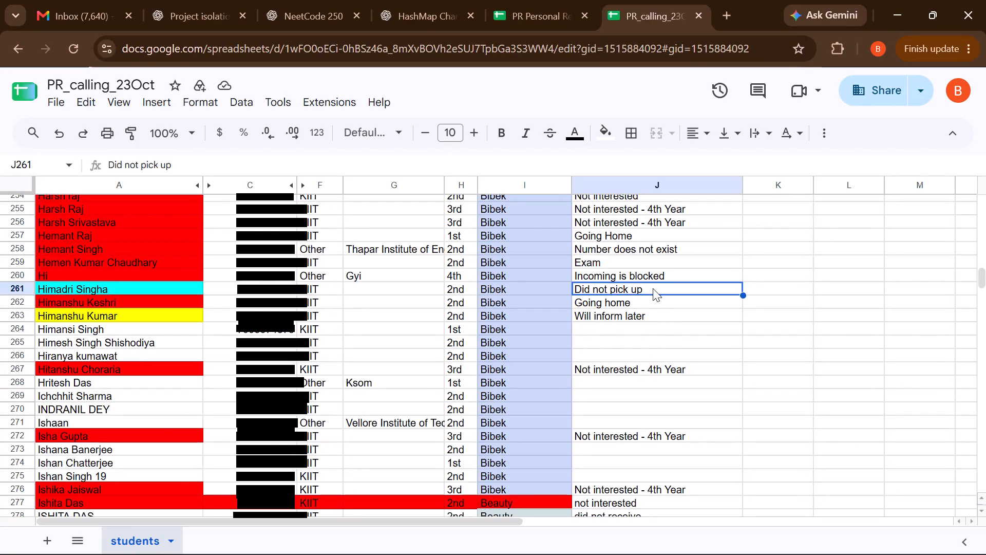
key(ctrl+c)
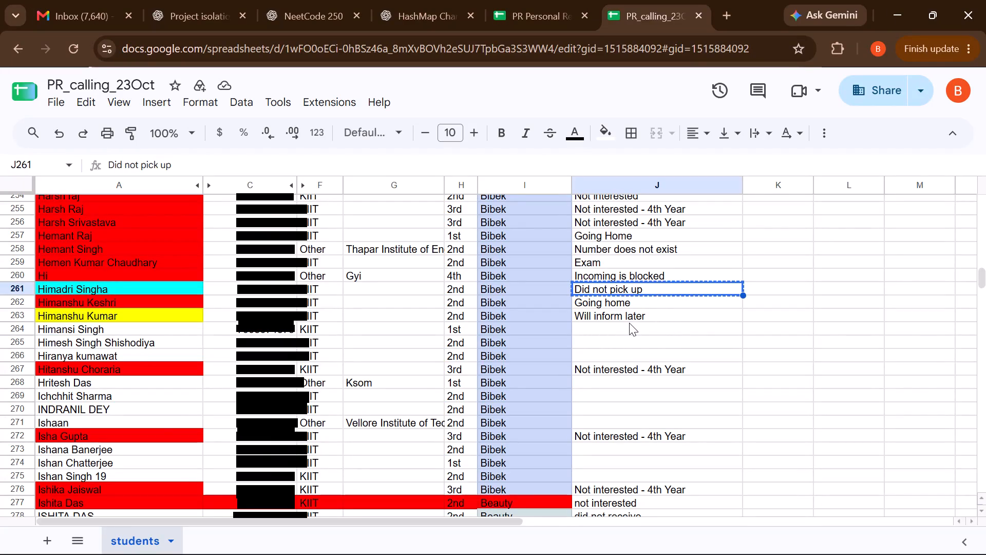
click(626, 325)
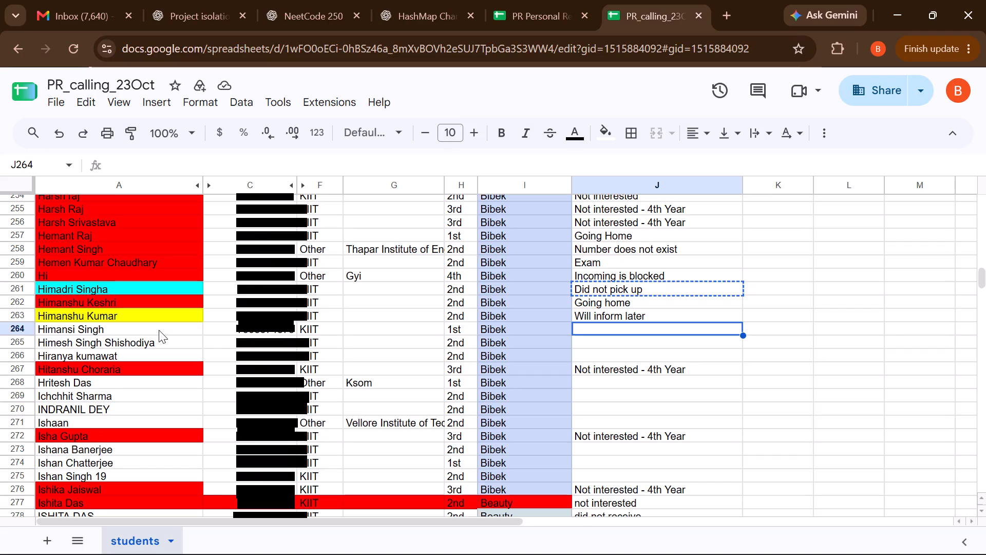
click(597, 328)
key(ctrl+v)
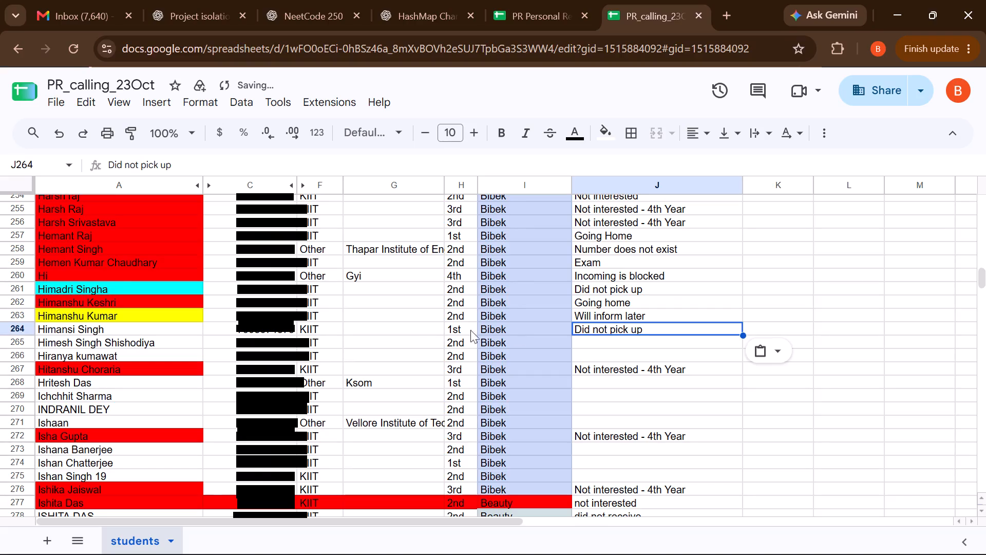
Fill the name cell A264 of the 1st-year student in row 264 with cyan.
click(176, 324)
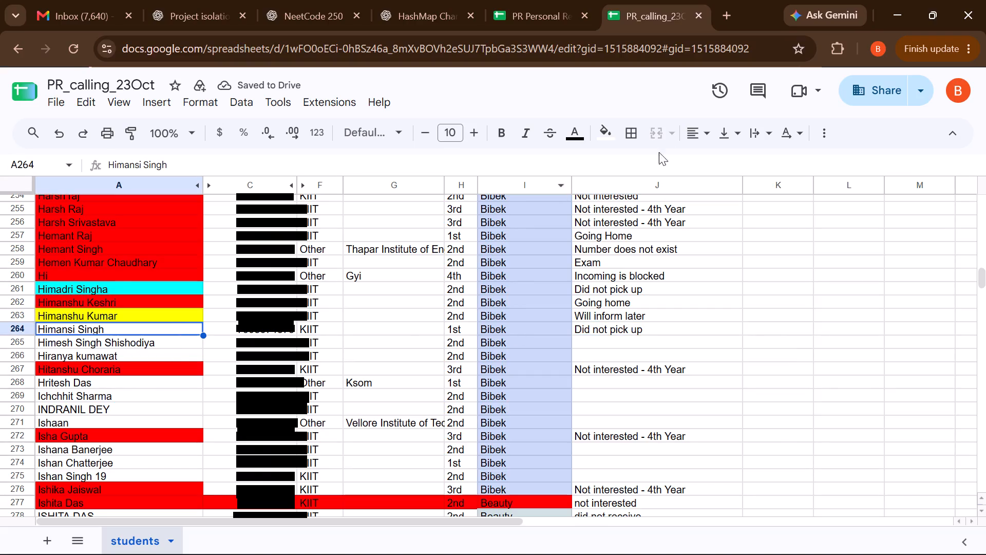
click(601, 131)
click(691, 202)
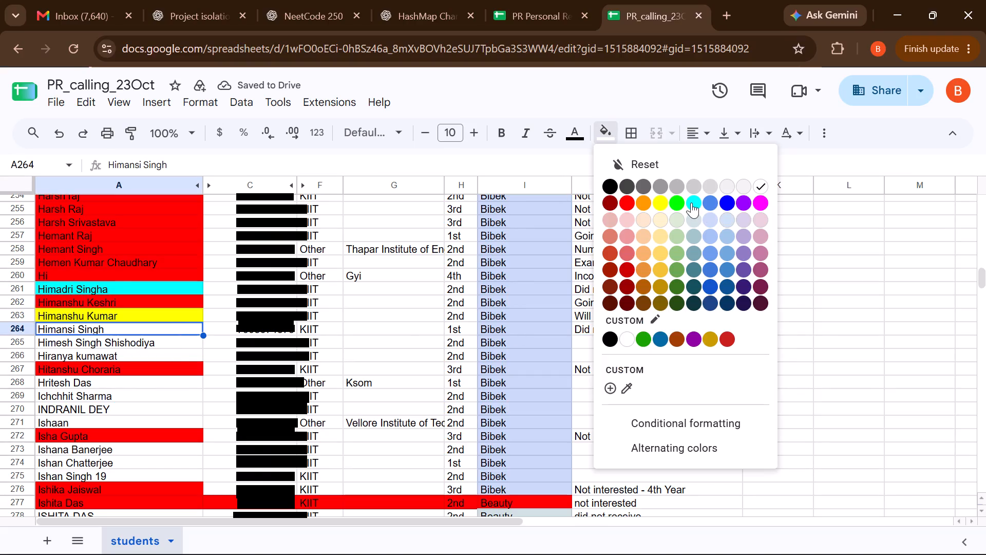
Record the call outcome "Number out of service" in cell J265 for the 2nd-year student in row 265.
click(183, 339)
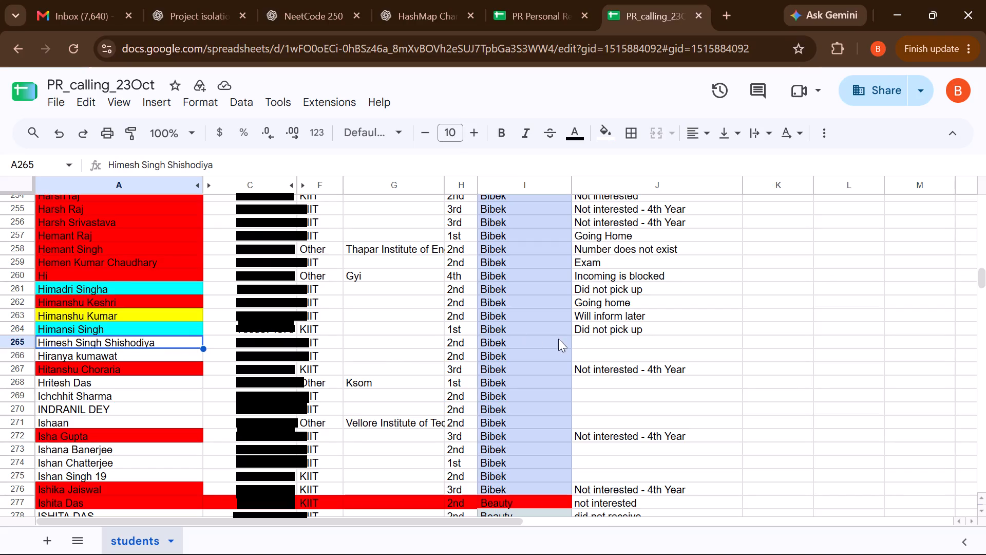
click(577, 342)
text(Out)
key(BackSpace)
key(BackSpace)
key(BackSpace)
text(Nu)
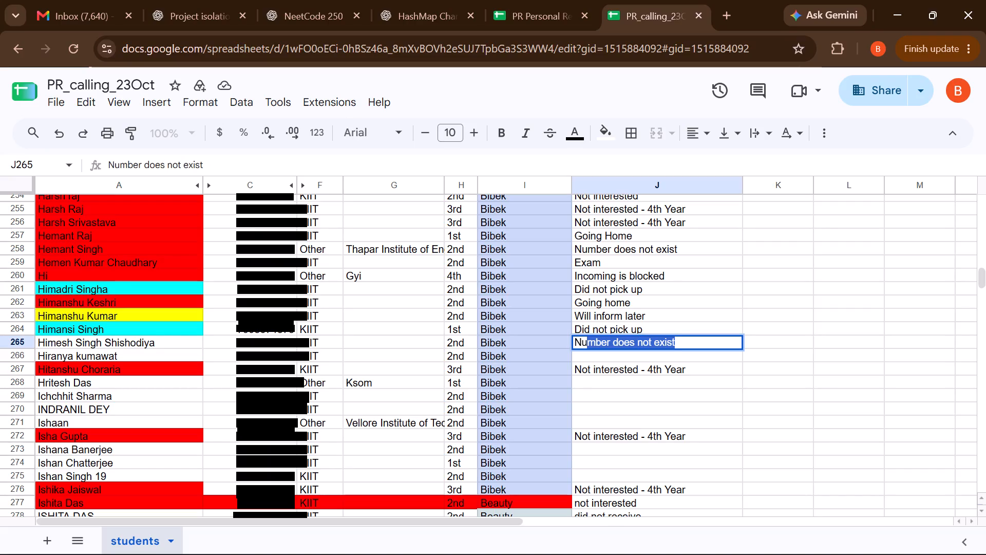
key(Right)
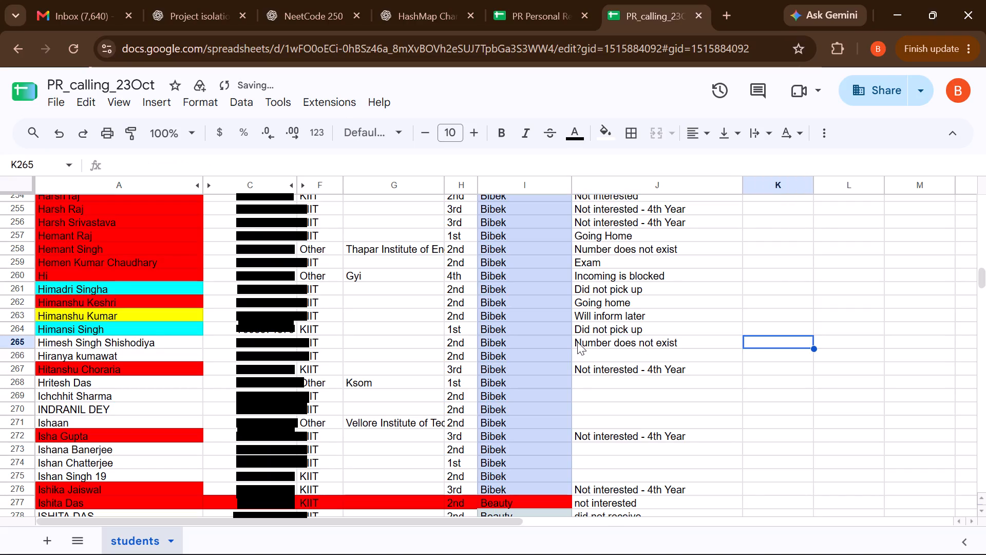
key(Left)
triple_click(689, 345)
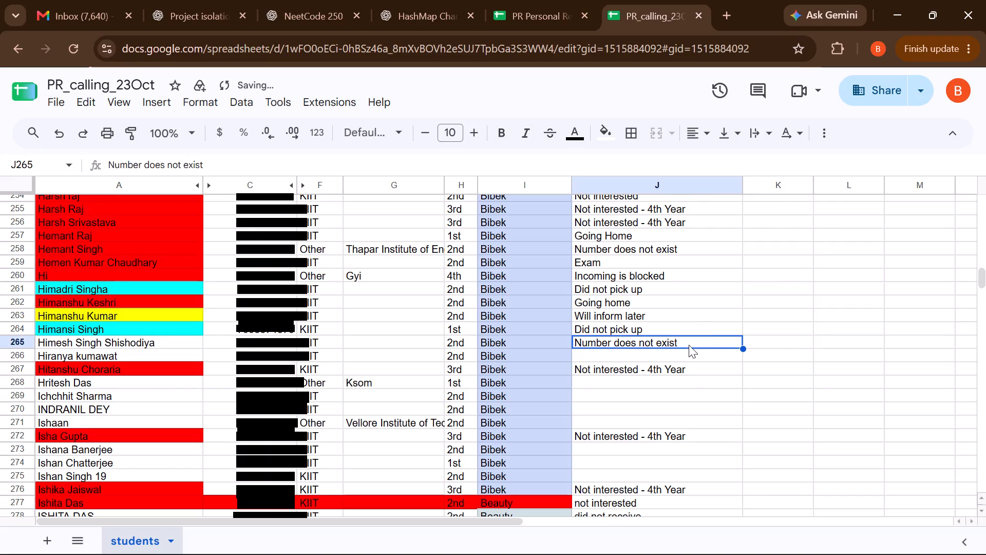
triple_click(689, 345)
click(690, 340)
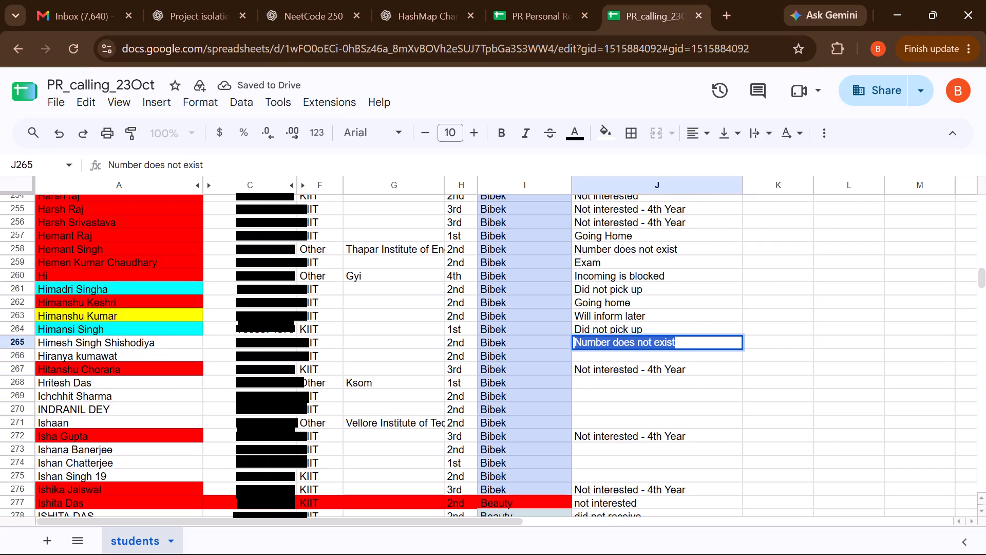
drag(690, 340, 612, 337)
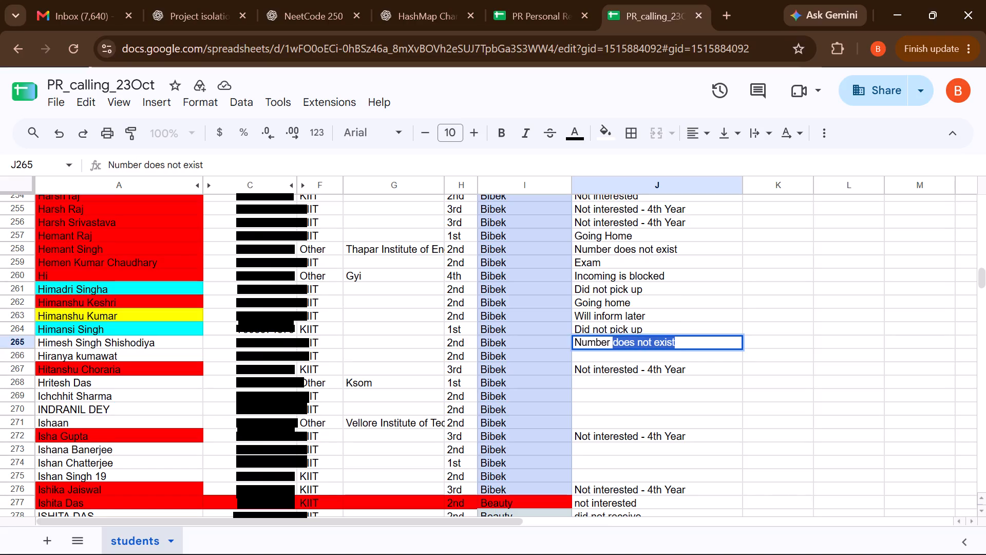
key(BackSpace)
text(out pf)
key(BackSpace)
key(BackSpace)
text(of d)
key(BackSpace)
text(service)
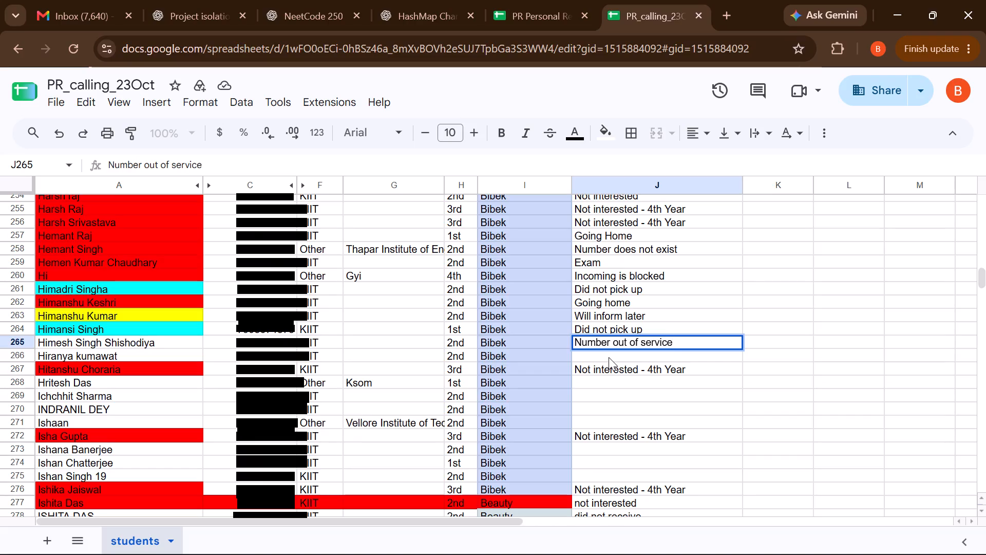
click(609, 357)
Record the call outcome "Not interested- Internship" in cell J266 for the 2nd-year student in row 266.
click(252, 358)
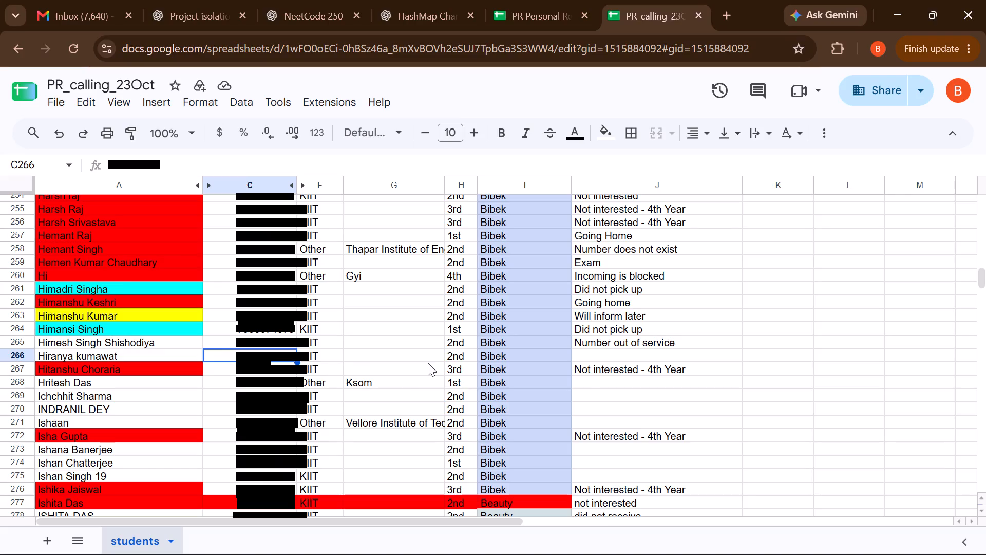
click(616, 358)
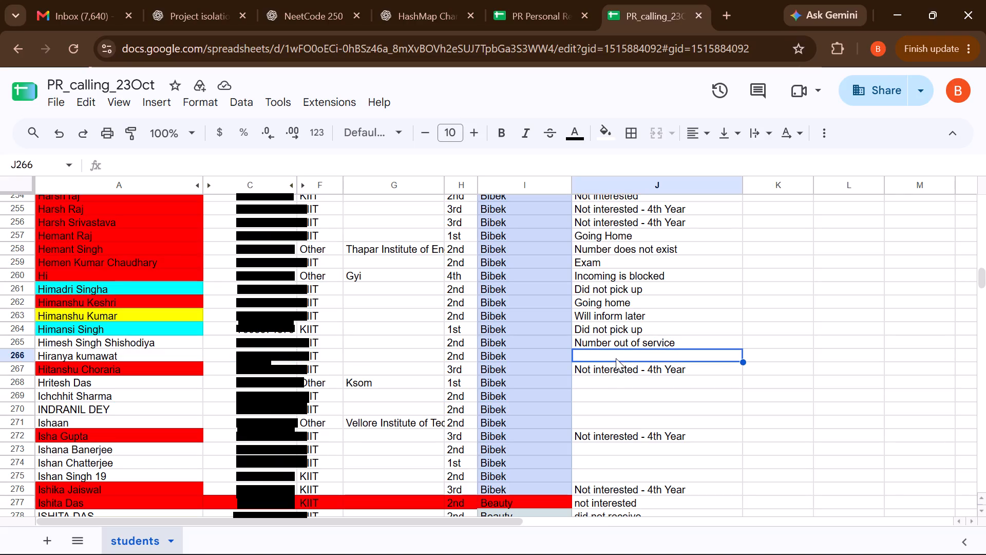
click(548, 358)
click(592, 358)
text(Not interested)
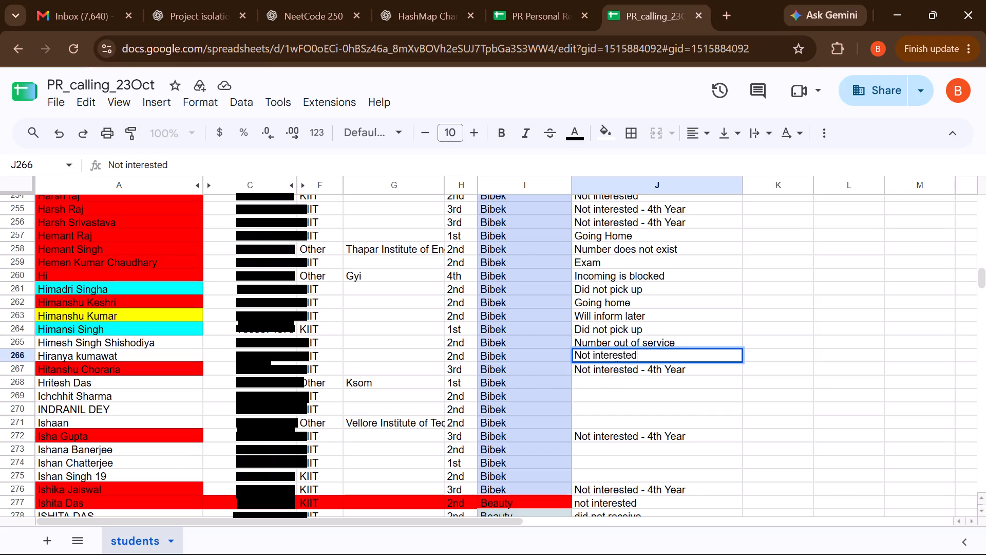
text(-)
key(space)
text(Internship)
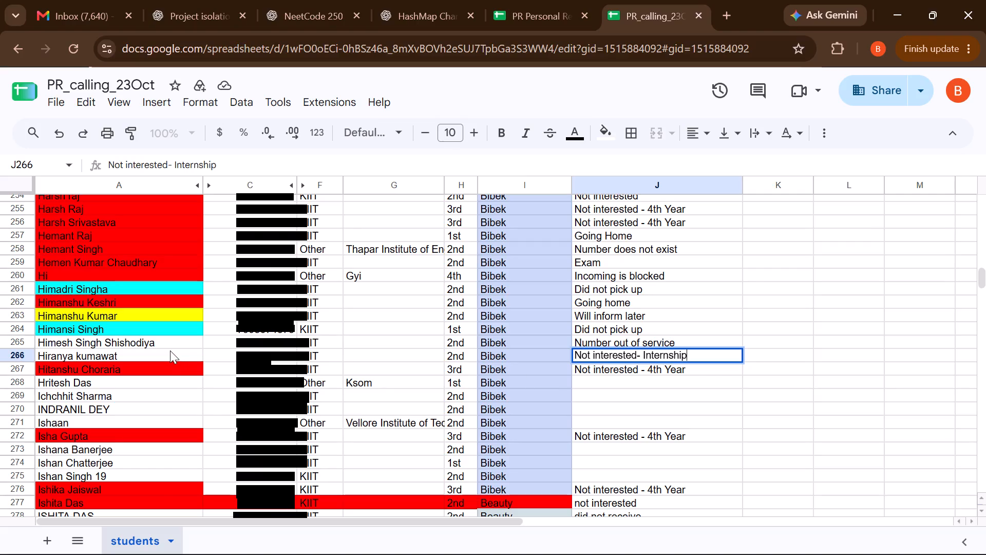
click(170, 350)
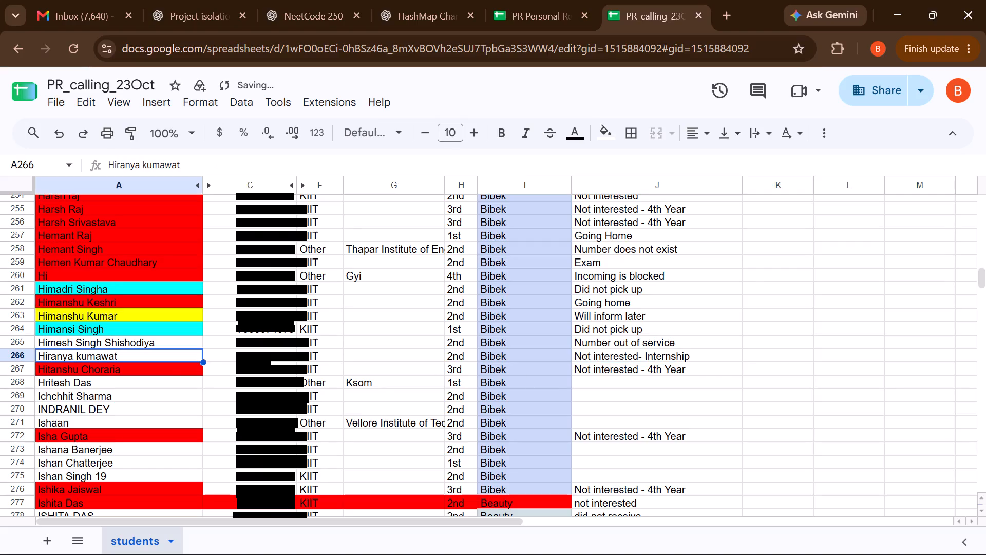
Fill the name cells A265:A266 of the two 2nd-year students with red.
drag(111, 344, 112, 357)
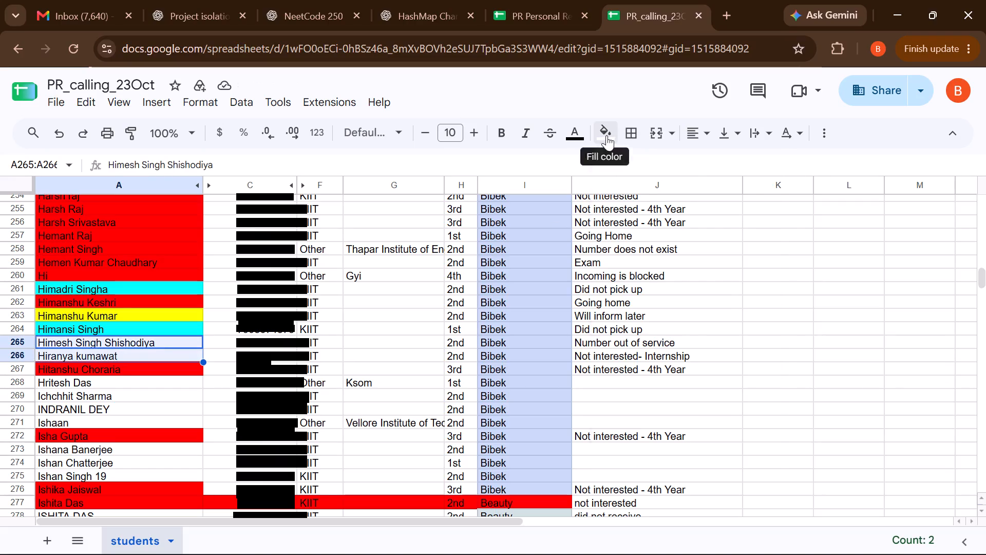
click(606, 135)
click(629, 199)
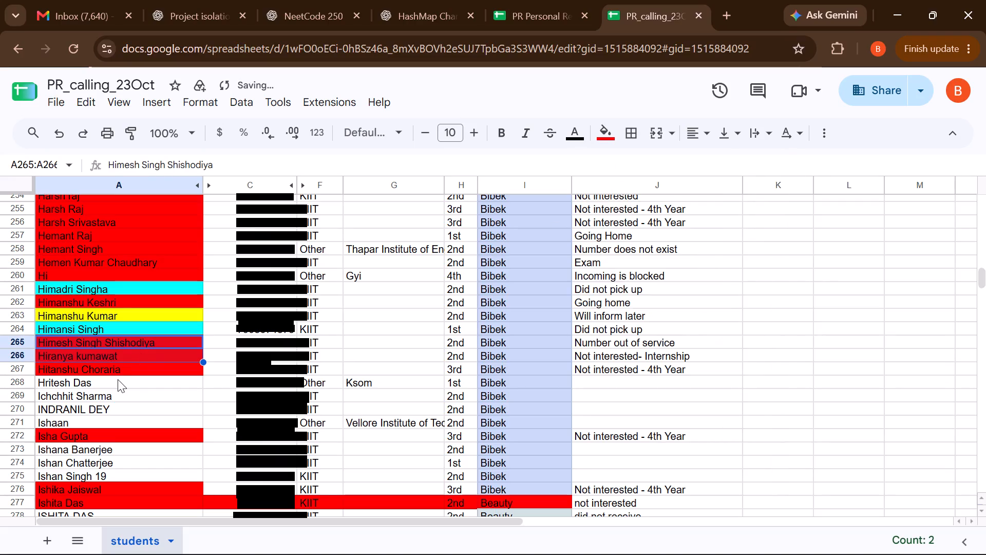
Select the name cell A268 of the 1st-year Ksom student in row 268.
click(118, 379)
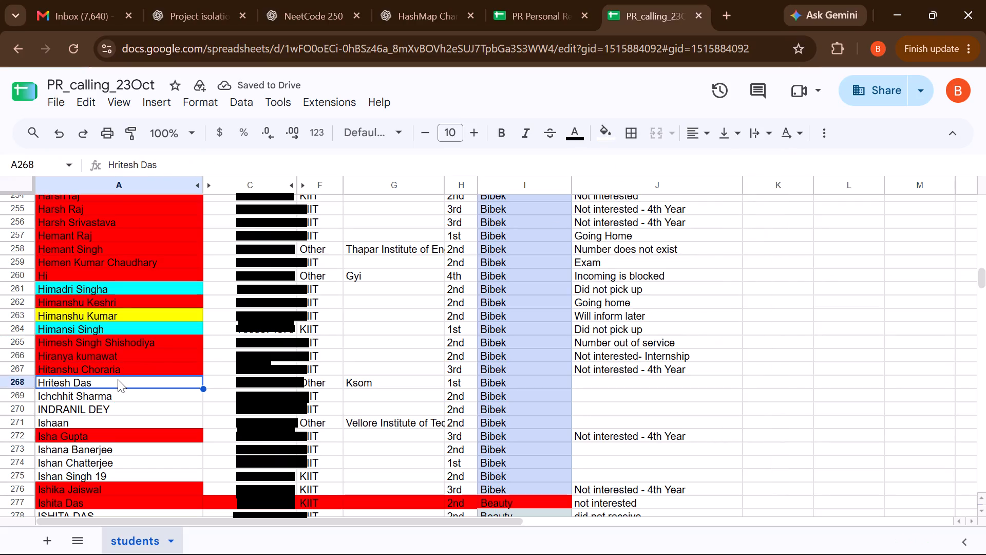
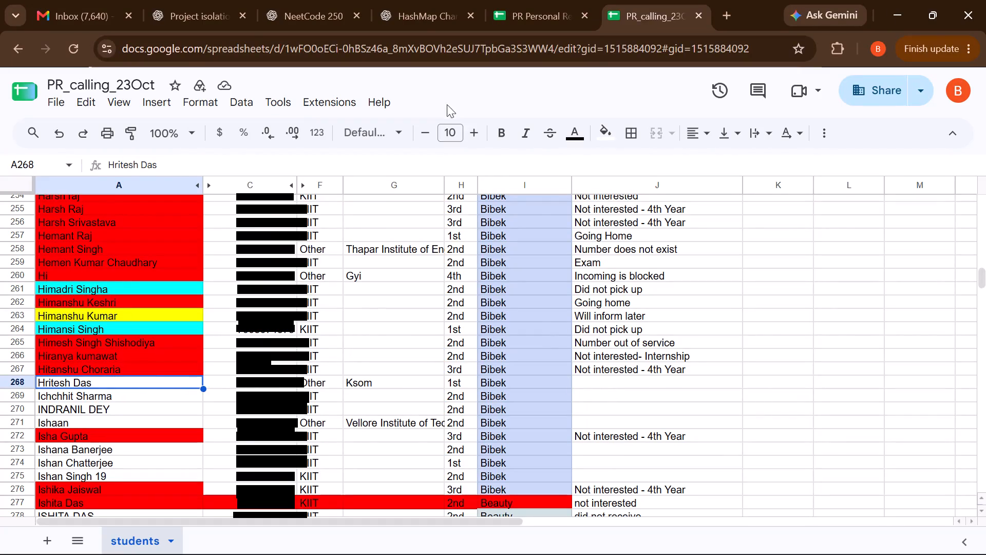
Fill the name cell A268 of the 1st-year Ksom student with yellow.
click(610, 140)
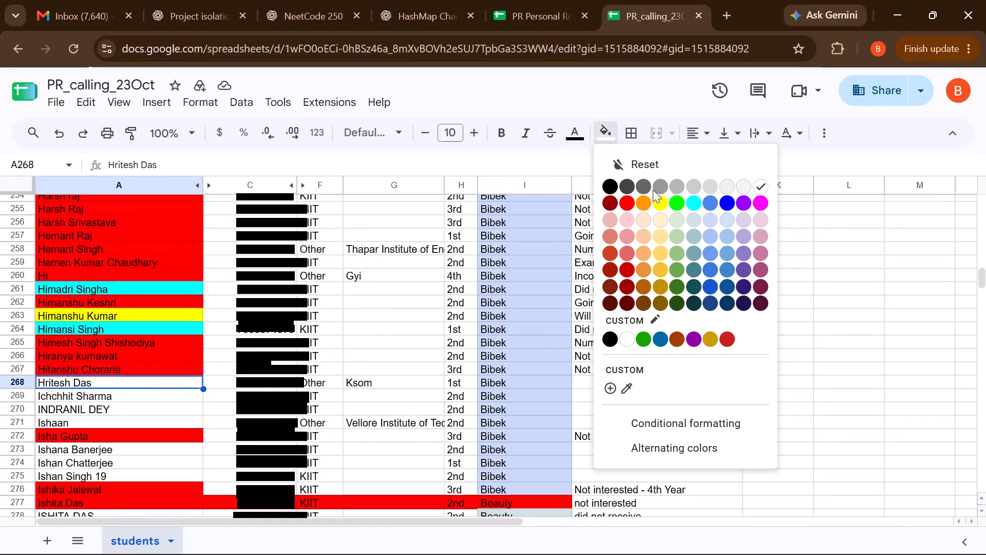
click(662, 204)
Record the call outcome "Will inform later" in cell J268 for the 1st-year Ksom student.
click(597, 379)
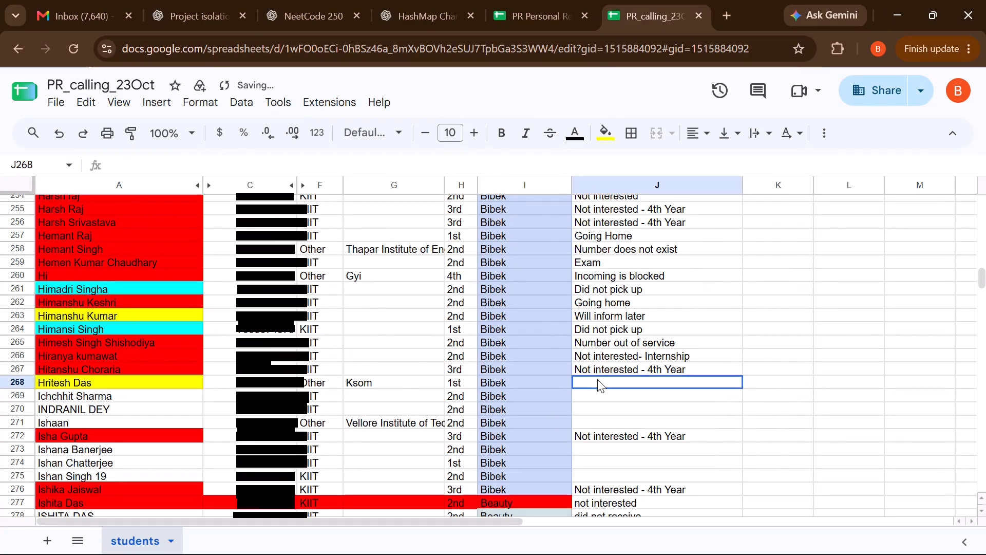
text(will inform)
key(space)
key(Right)
key(Left)
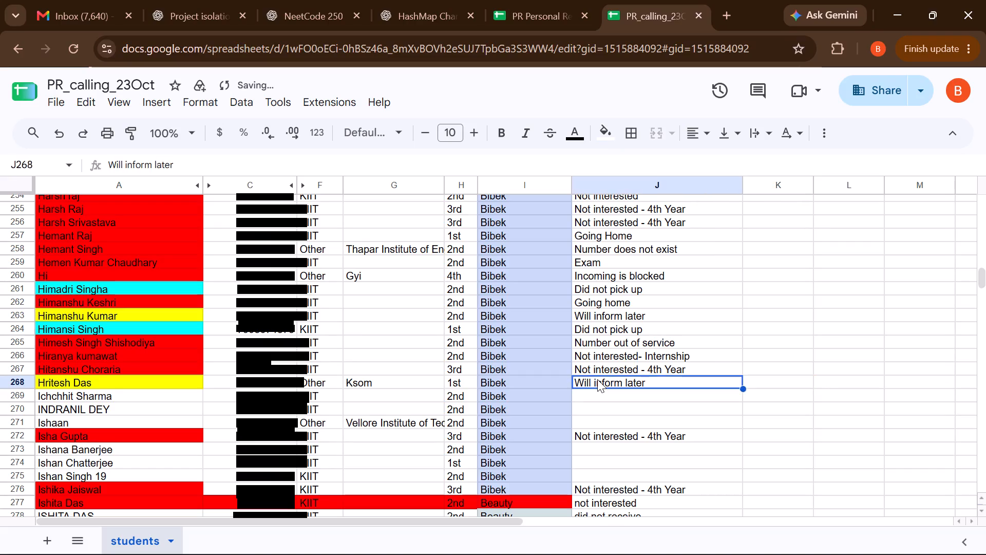
Select the name cell A269 of the 2nd-year student in row 269.
key(Left)
key(Down)
key(Left)
key(Left)
key(Left)
key(Left)
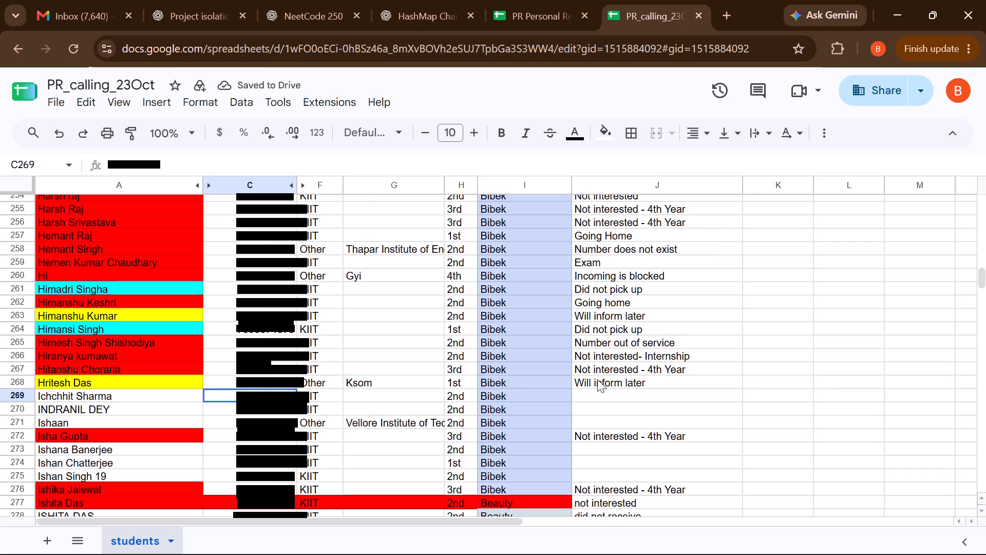
key(Left)
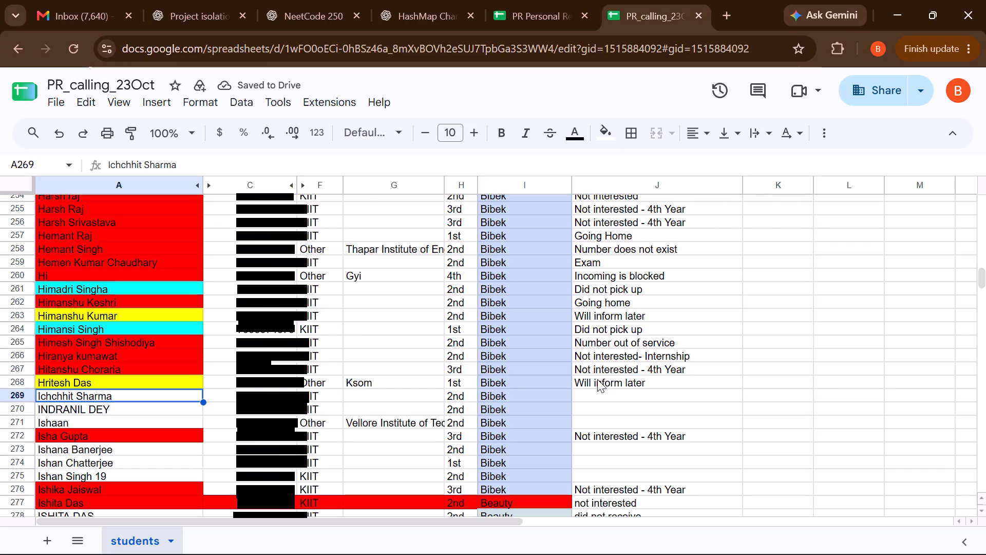
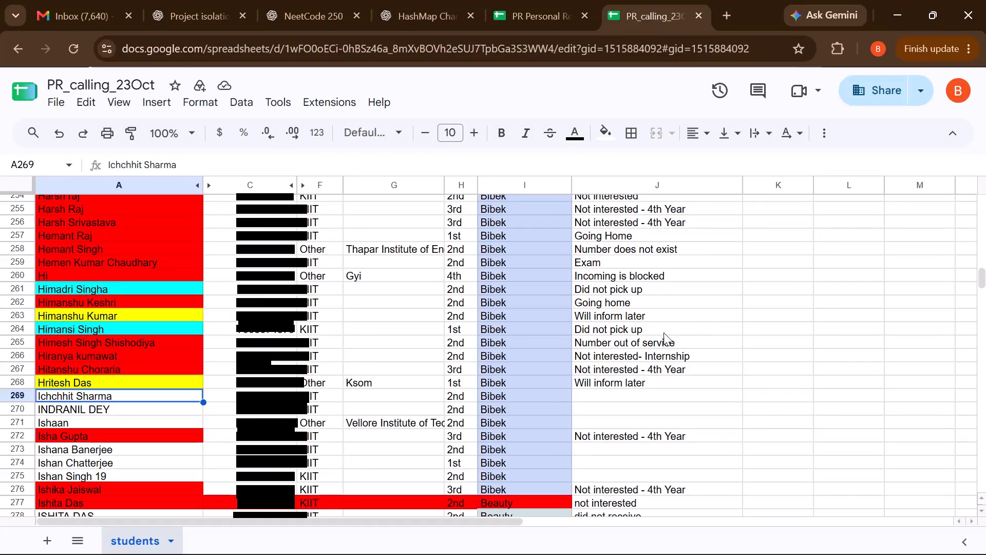
Replace the call outcome in cell J264 of the 1st-year KIIT student with "Busy, will talk later".
triple_click(661, 328)
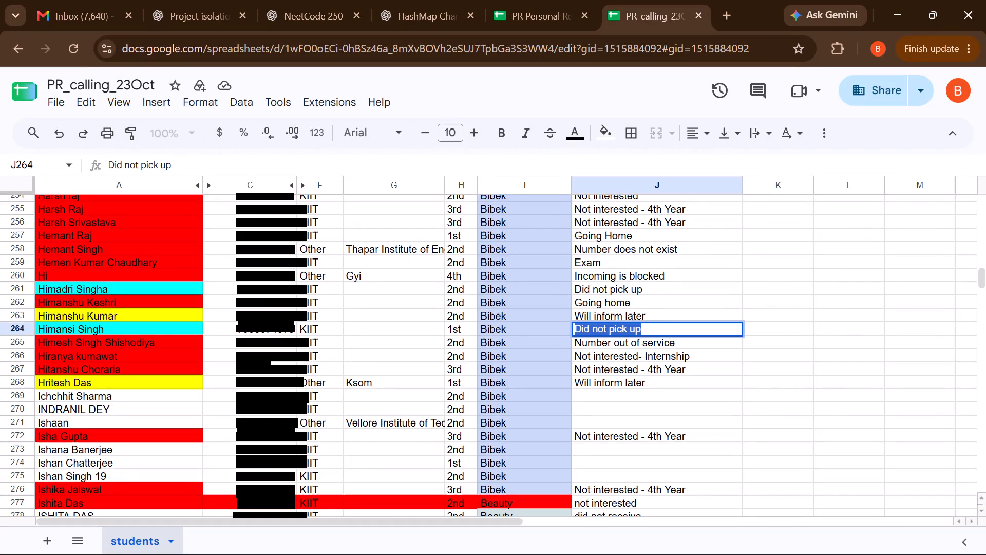
key(BackSpace)
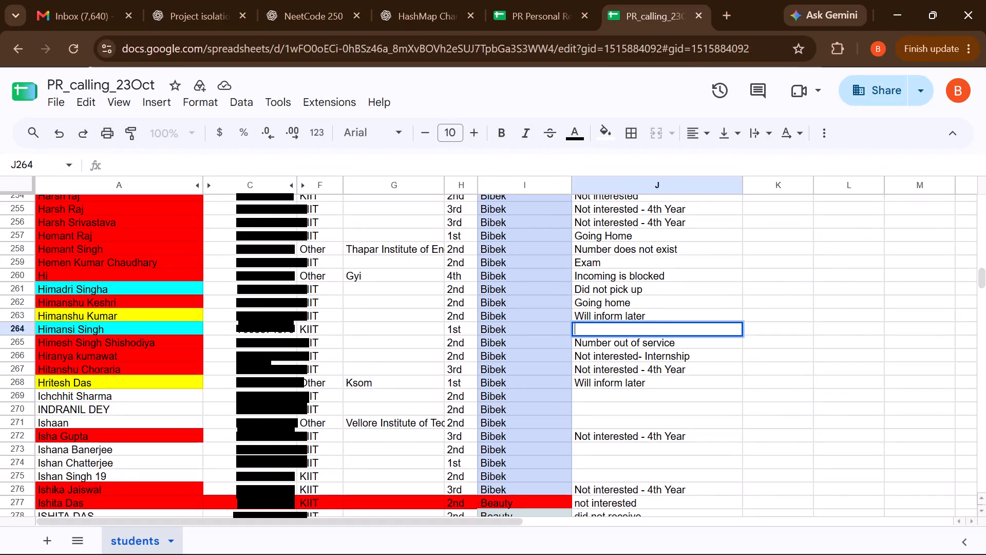
text(bust)
key(BackSpace)
key(y)
text(,)
key(space)
text(will)
key(space)
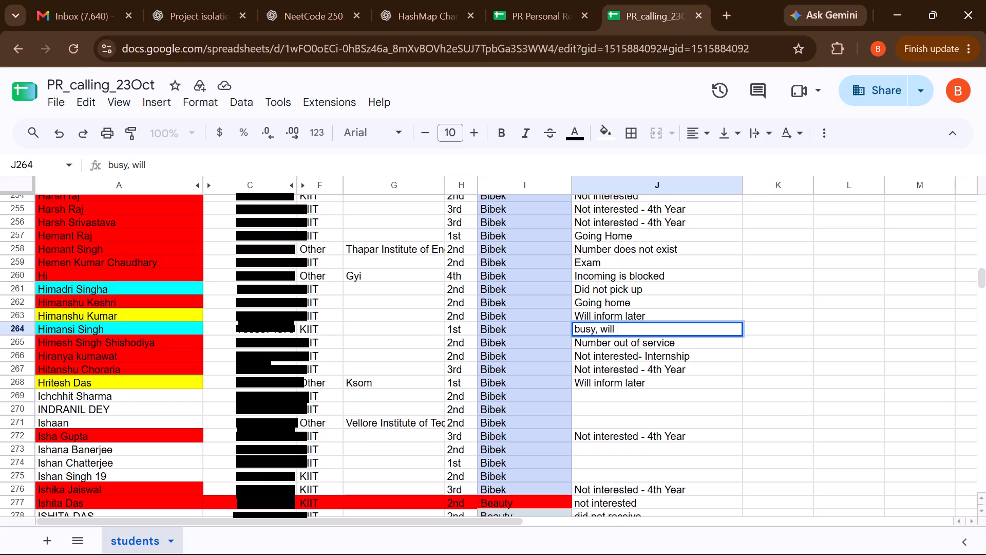
text(tl)
key(BackSpace)
text(alk later)
key(Left)
key(Left)
key(Left)
key(Left)
key(Left)
key(Left)
key(Left)
key(Left)
key(Left)
key(Left)
key(Left)
key(Left)
key(Left)
key(Left)
key(Left)
key(Left)
key(Left)
key(Left)
key(Left)
key(Left)
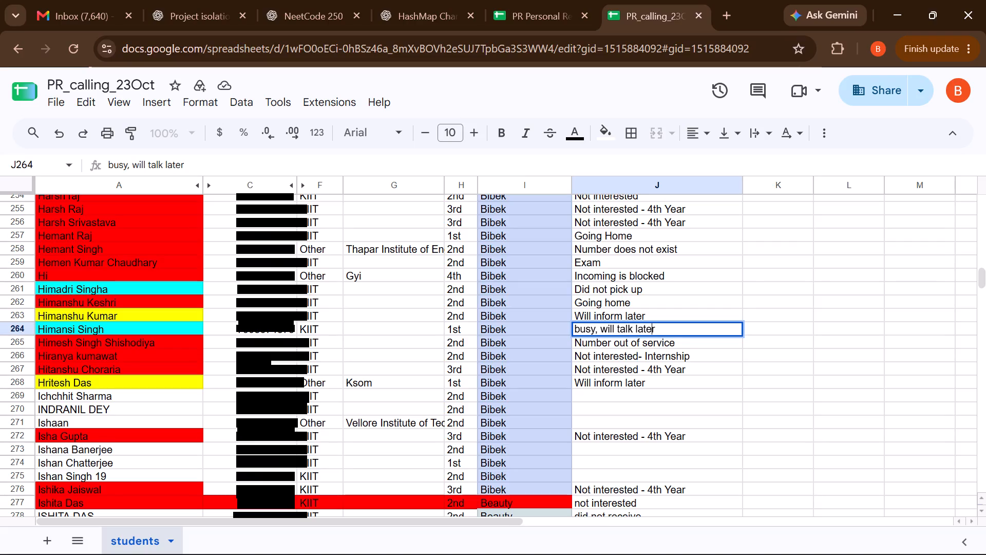
key(Right)
key(BackSpace)
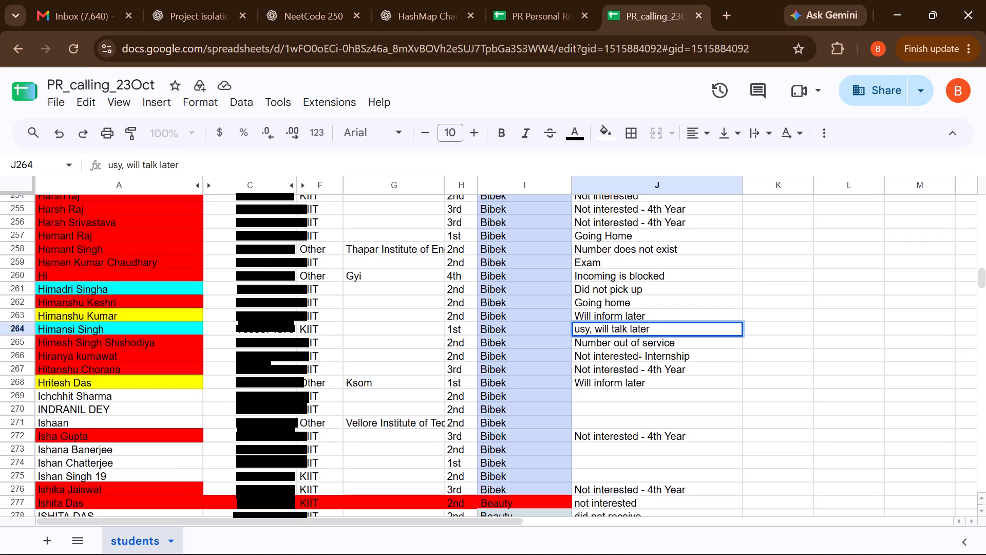
key(shift+b)
Fill the name cell A269 of the 2nd-year student in row 269 with cyan.
click(122, 400)
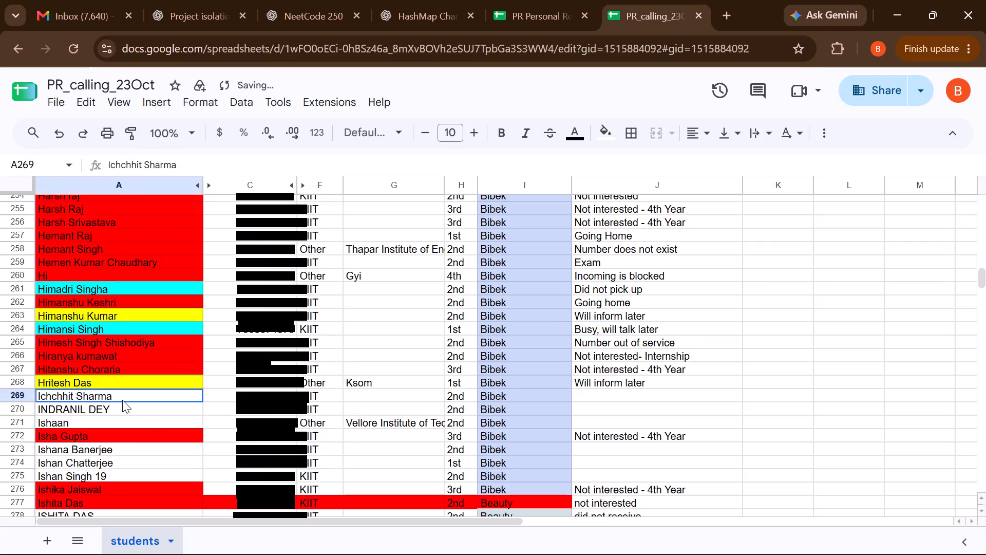
click(604, 135)
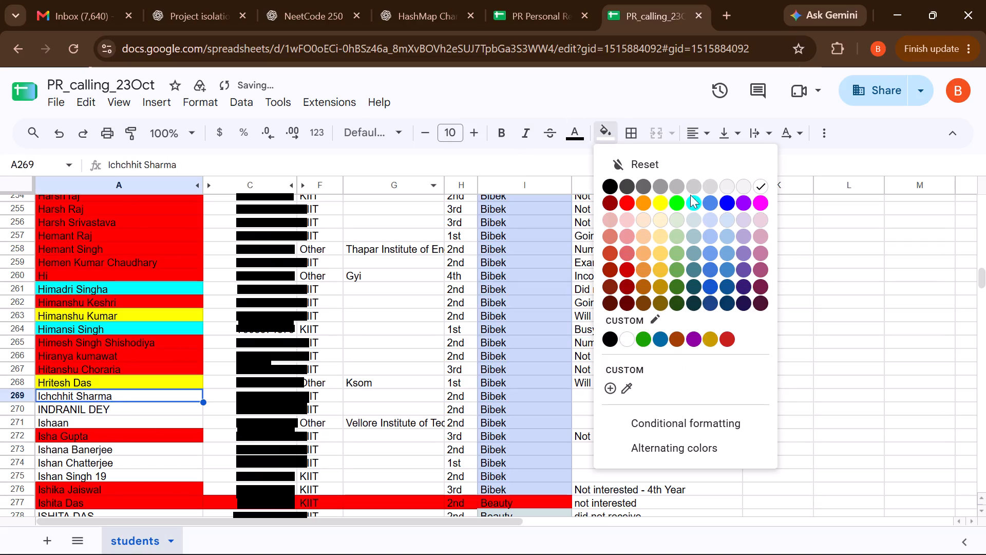
click(697, 203)
Record the call outcome "Did not pick up" in cell J269 for the 2nd-year student.
click(600, 393)
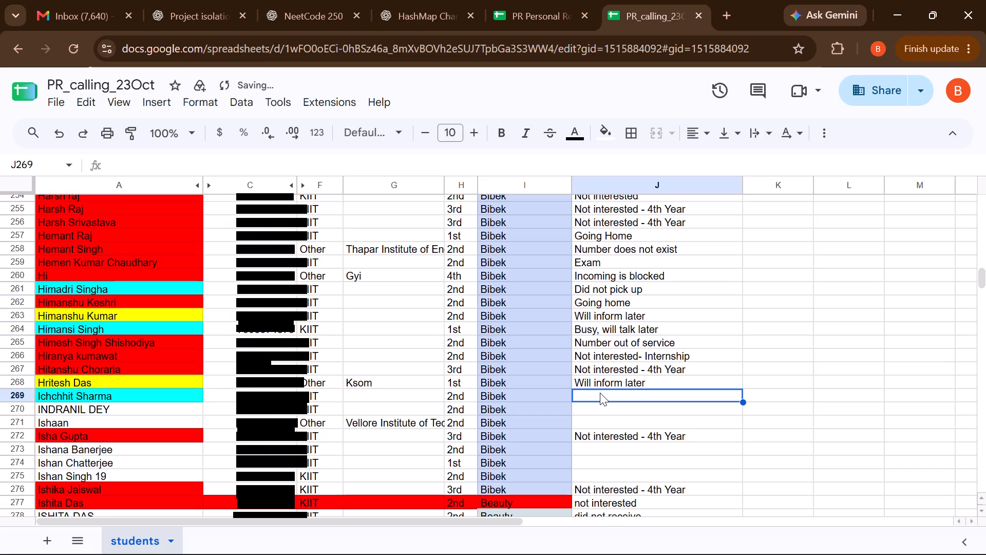
text(did)
key(Right)
key(Down)
key(Left)
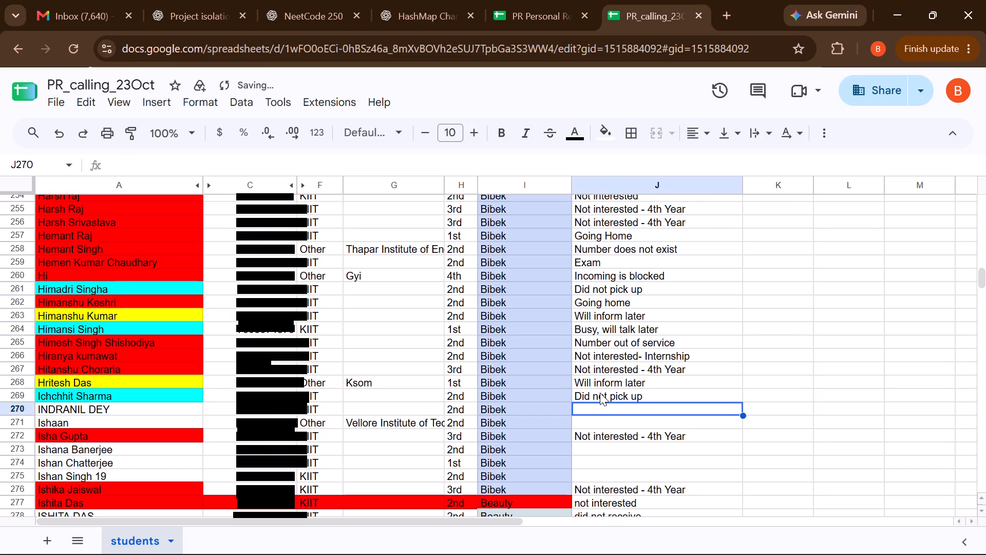
Select cell C270 in the record of the 2nd-year student in row 270.
key(Left)
key(Left)
key(Left)
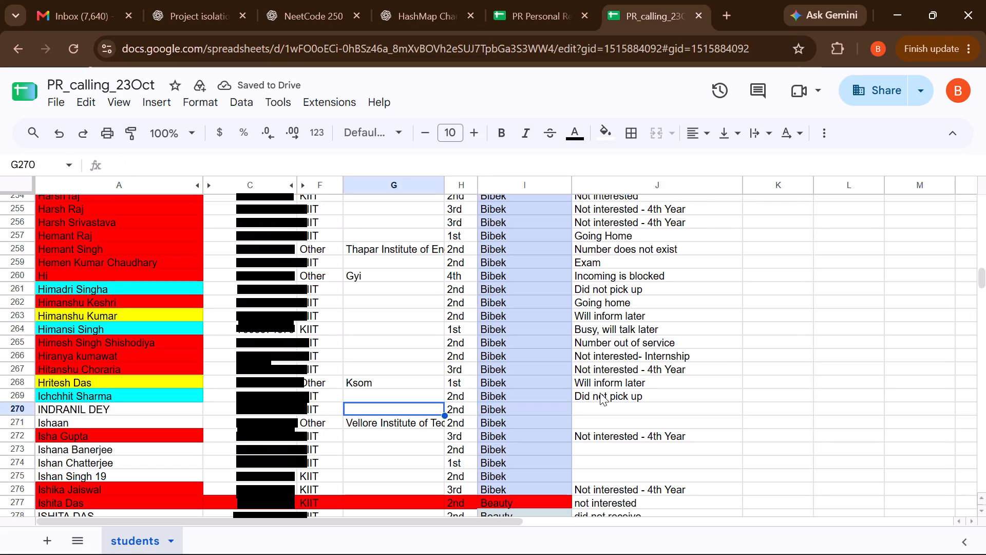
key(Left)
key(Left)
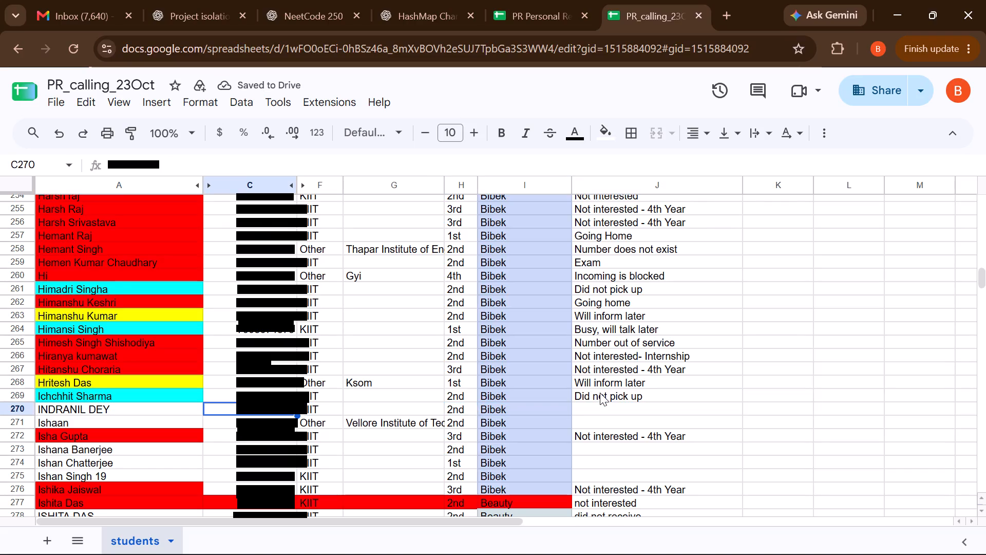
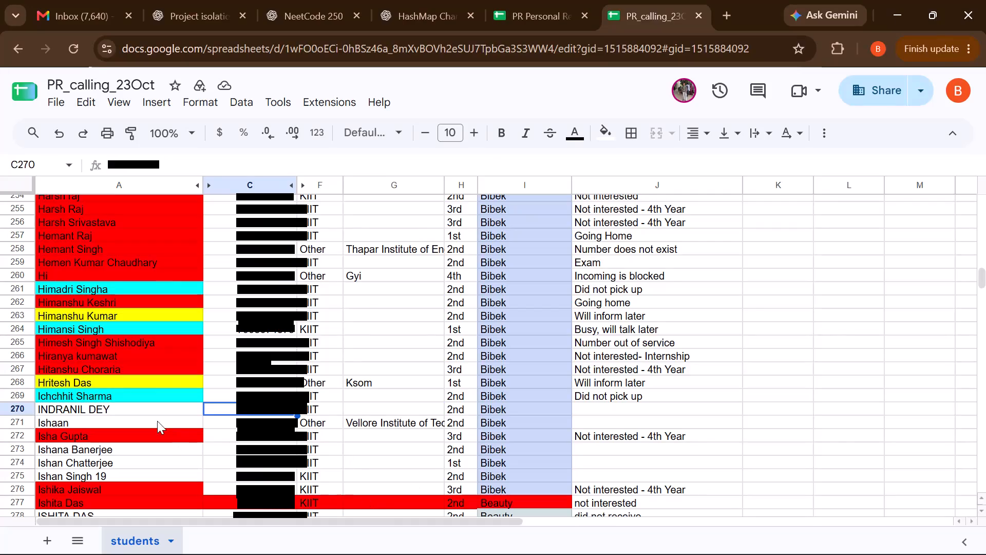
Fill the name cell A270 of the 2nd-year student in row 270 with yellow.
click(157, 411)
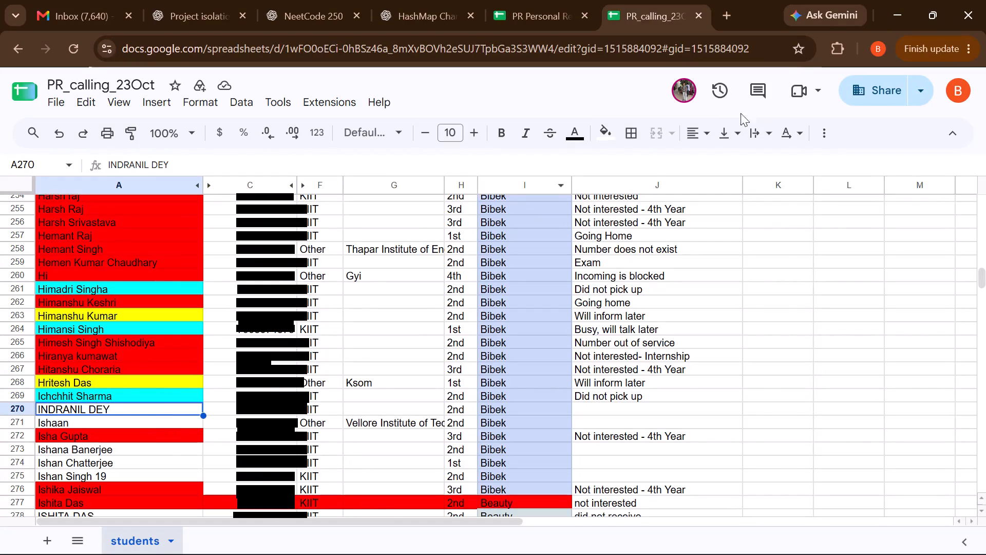
click(611, 133)
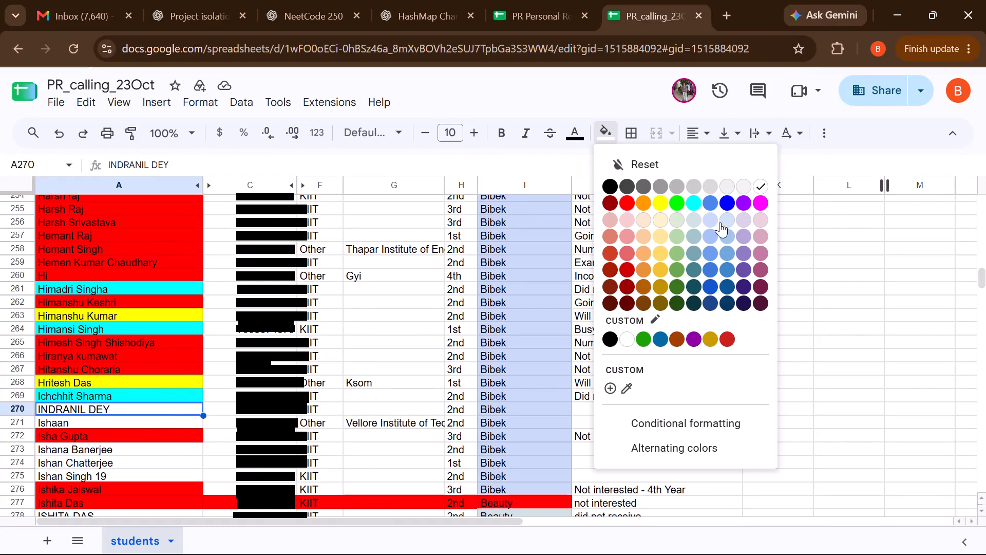
click(663, 206)
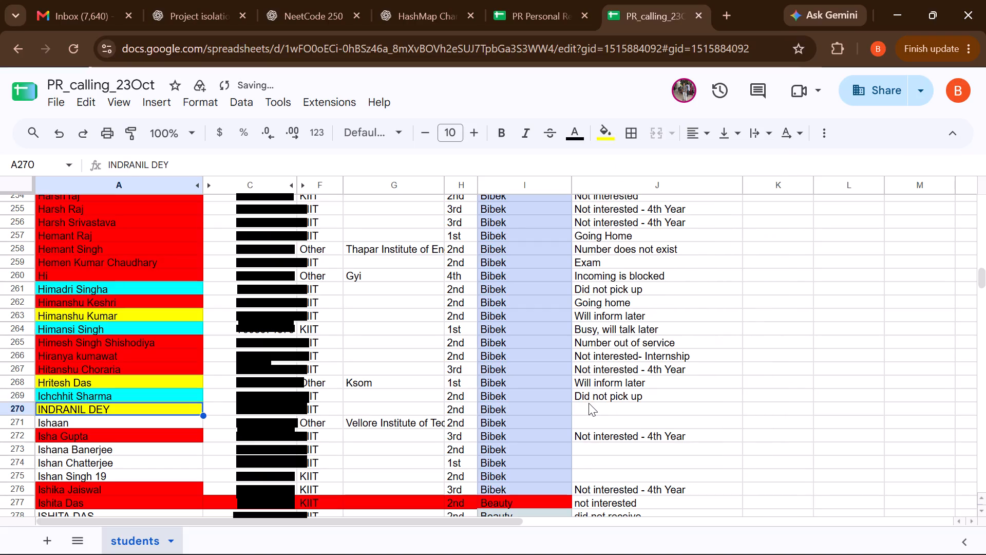
Record the call outcome "Will register" in cell J270 for the 2nd-year student.
click(589, 403)
key(Down)
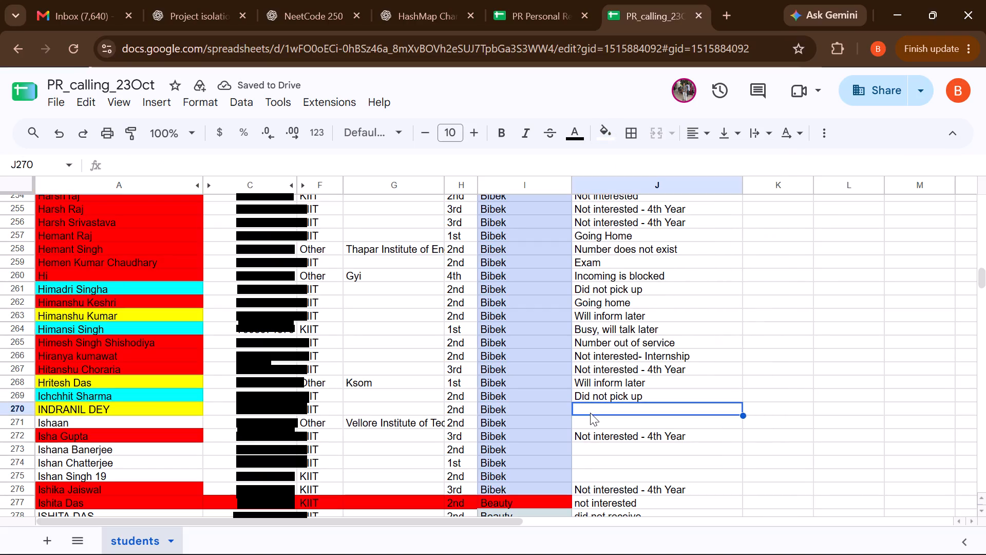
key(shift+w)
text(ill register)
key(Down)
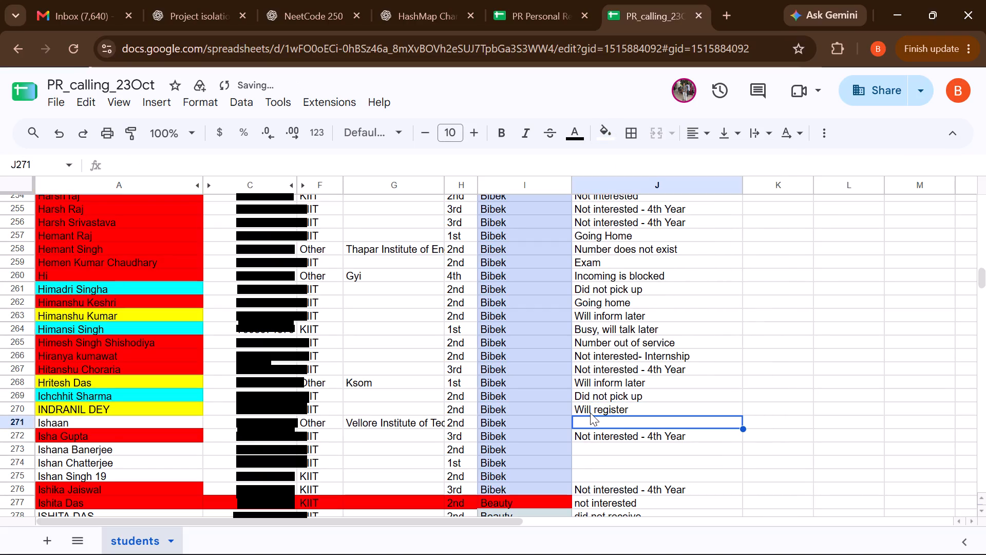
Expand the call outcome in cell J270 to read "Will get back and register".
key(Up)
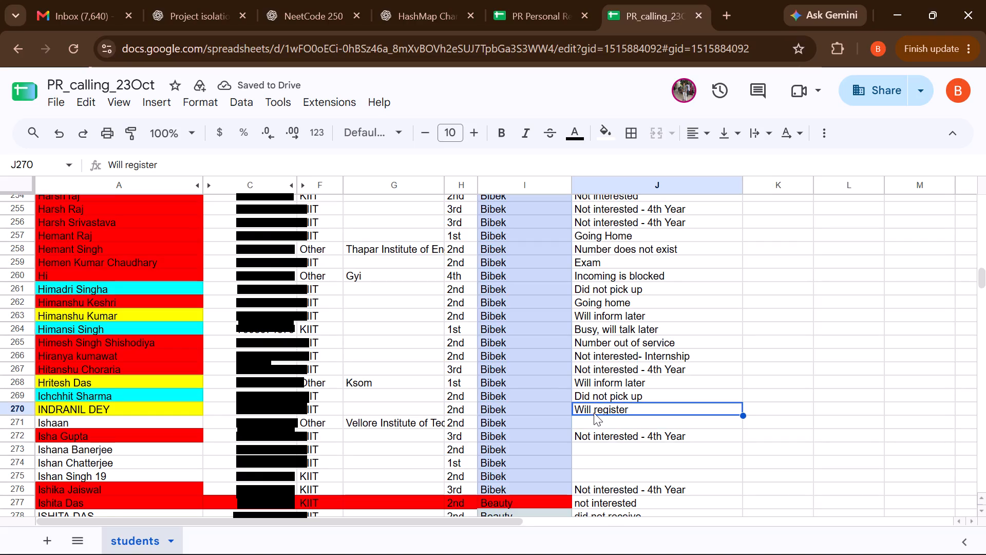
double_click(595, 411)
click(595, 411)
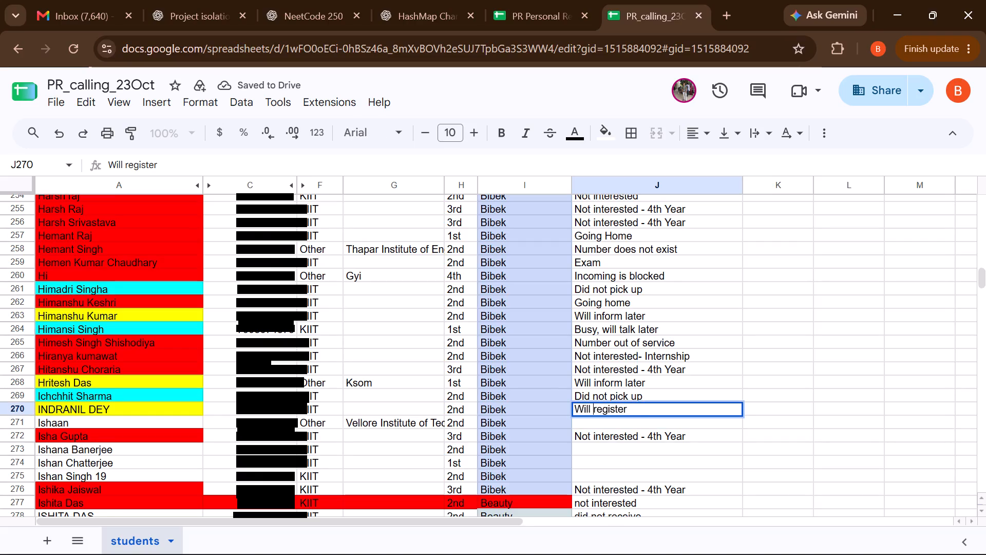
text(get back in a)
key(space)
key(BackSpace)
key(BackSpace)
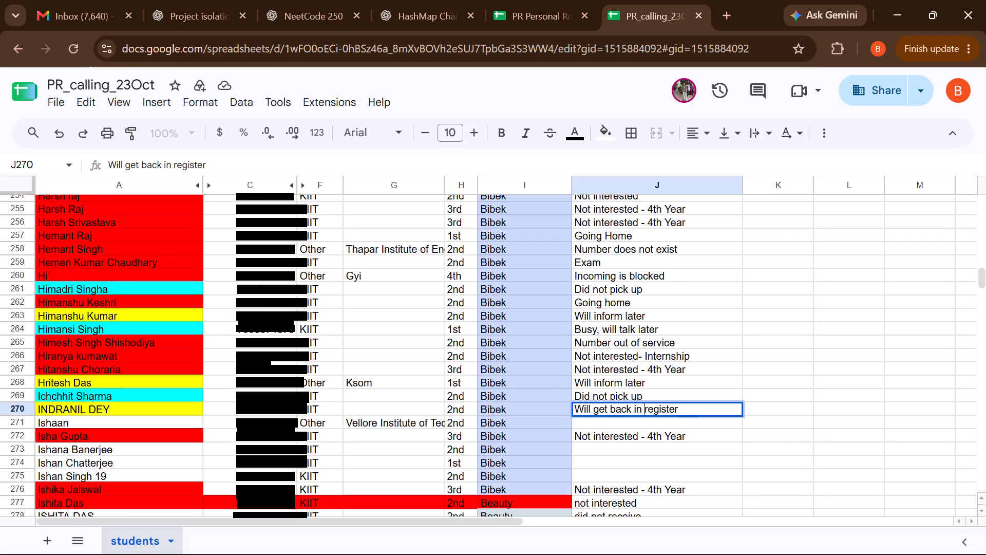
key(BackSpace)
key(BackSpace)
key(BackSpace)
text(and)
key(space)
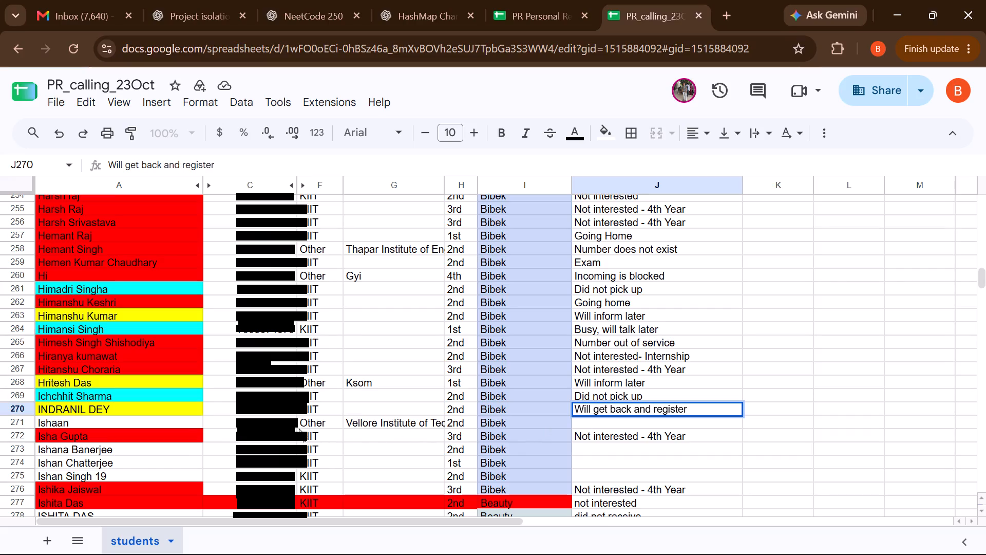
click(180, 420)
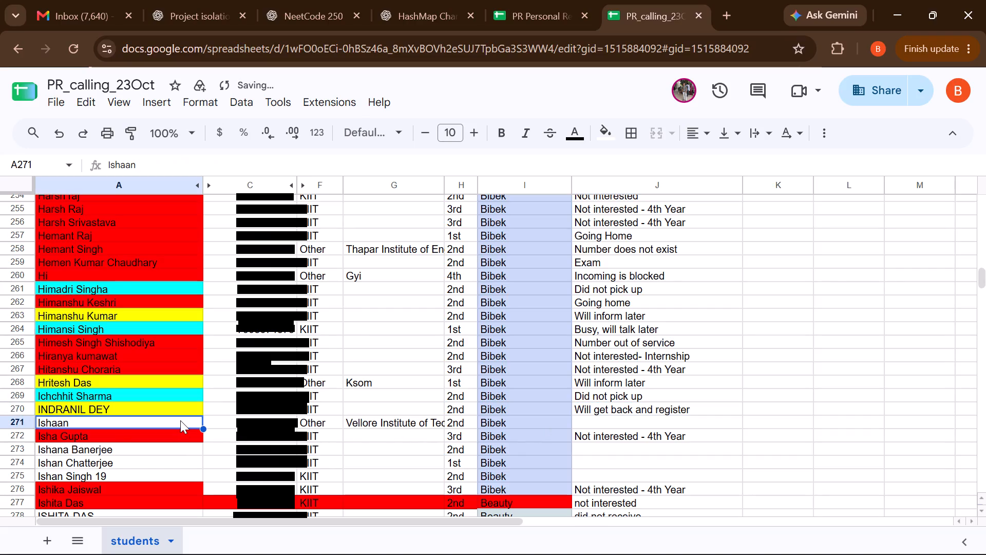
Select cell C271 in the record of the 2nd-year Vellore Institute student in row 271.
click(226, 421)
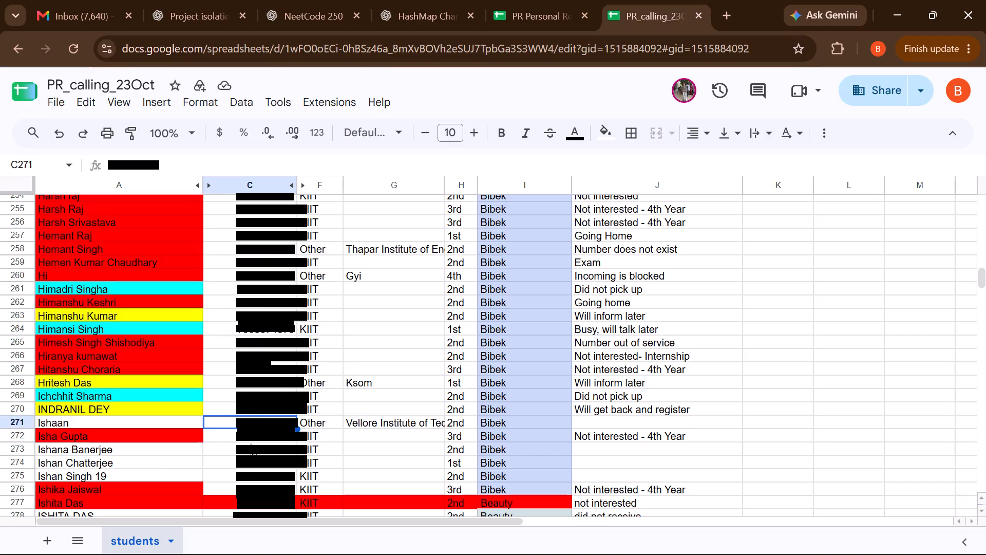
Select the name cell A273 of the 2nd-year student in row 273.
click(145, 447)
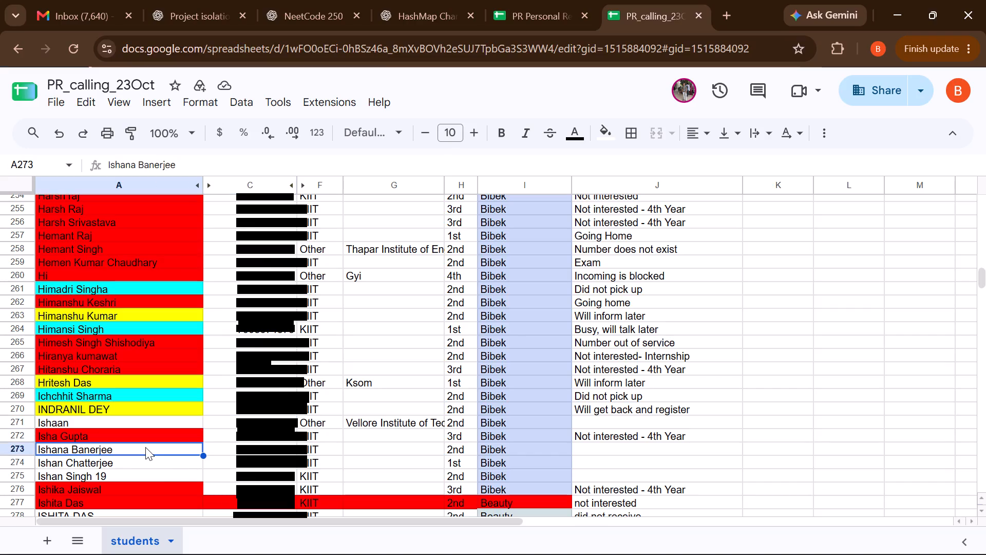
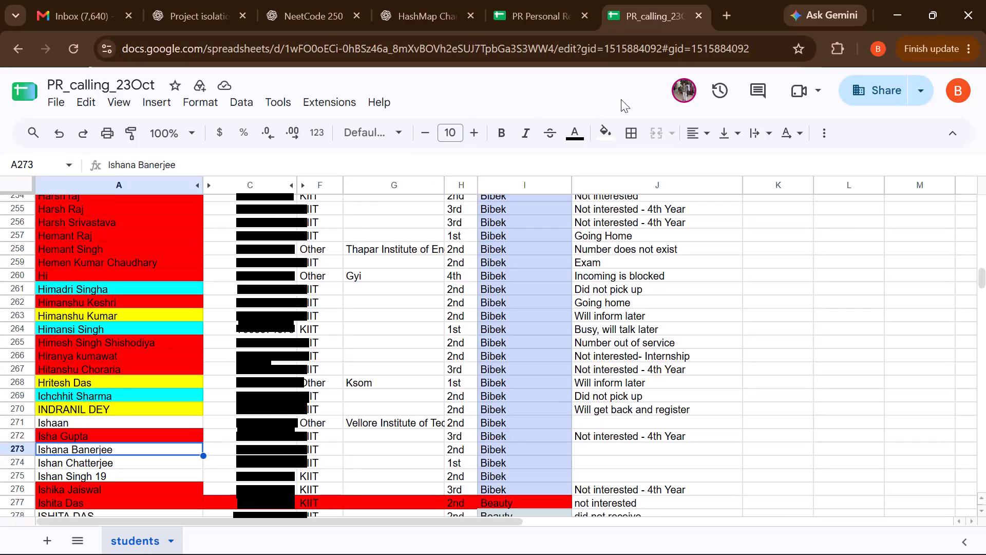
Fill the name cell A273 of the 2nd-year student in row 273 with yellow.
double_click(612, 133)
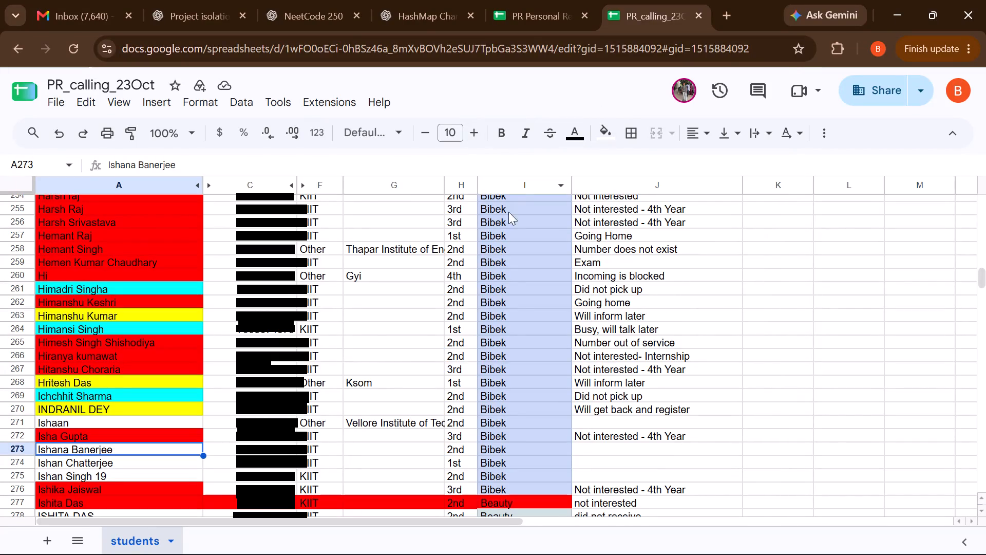
click(611, 129)
click(660, 198)
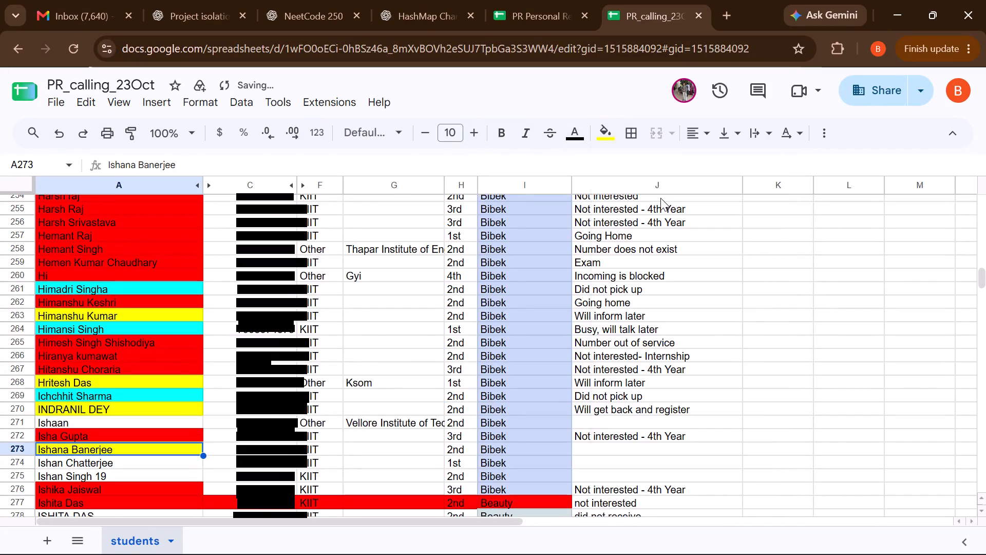
Record the call outcome "Will get back" in cell J273 for the 2nd-year student.
double_click(613, 447)
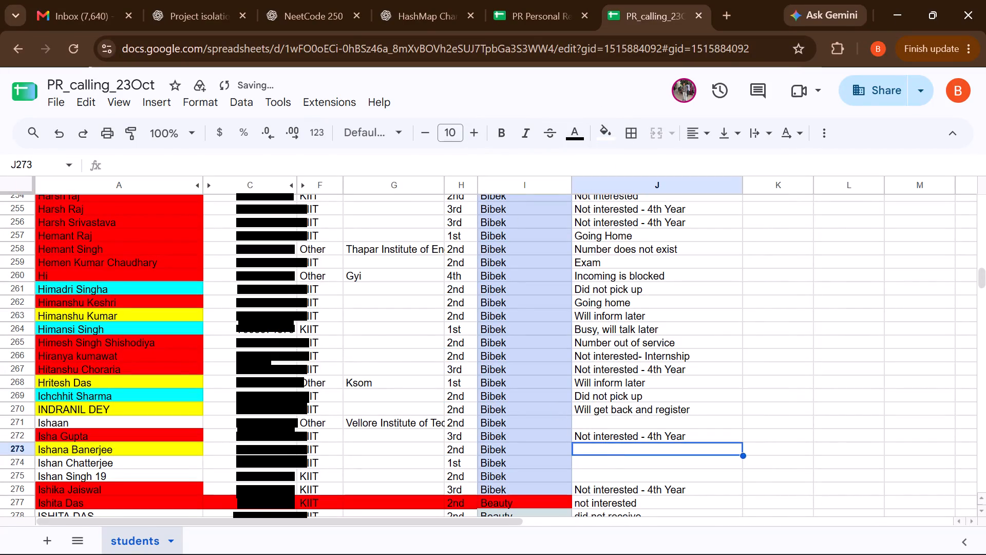
text(Will get back)
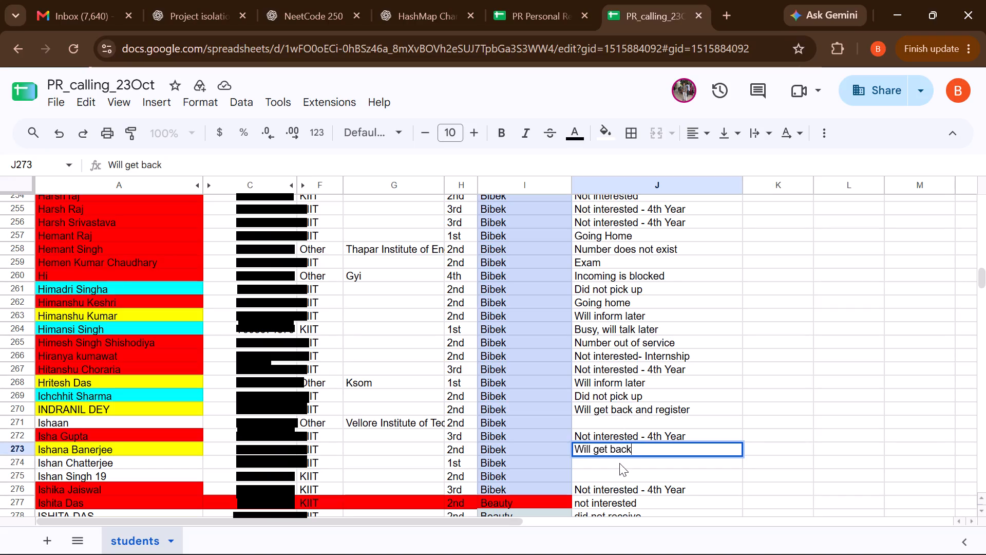
click(619, 463)
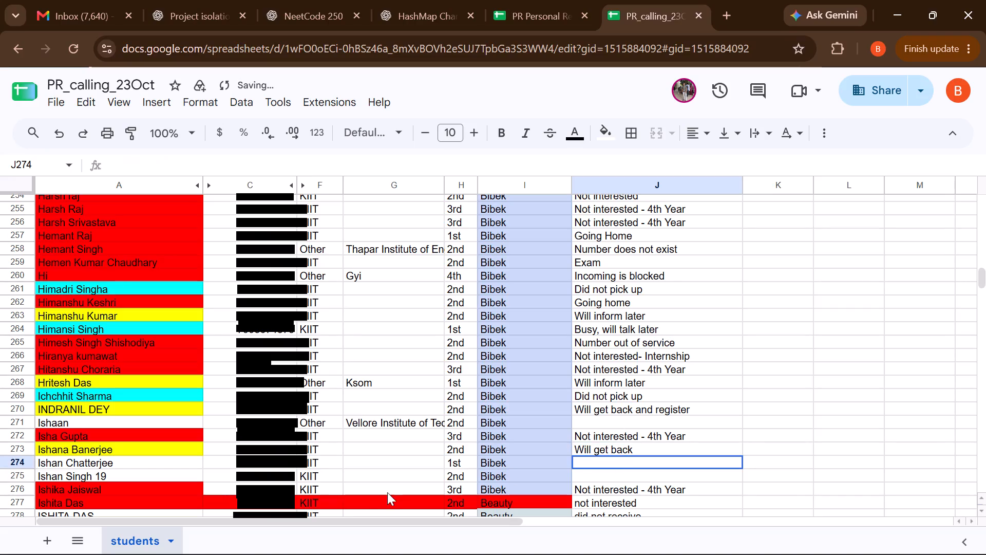
Paste the call outcome "Did not pick up" into cell J274 for the 1st-year student.
click(158, 465)
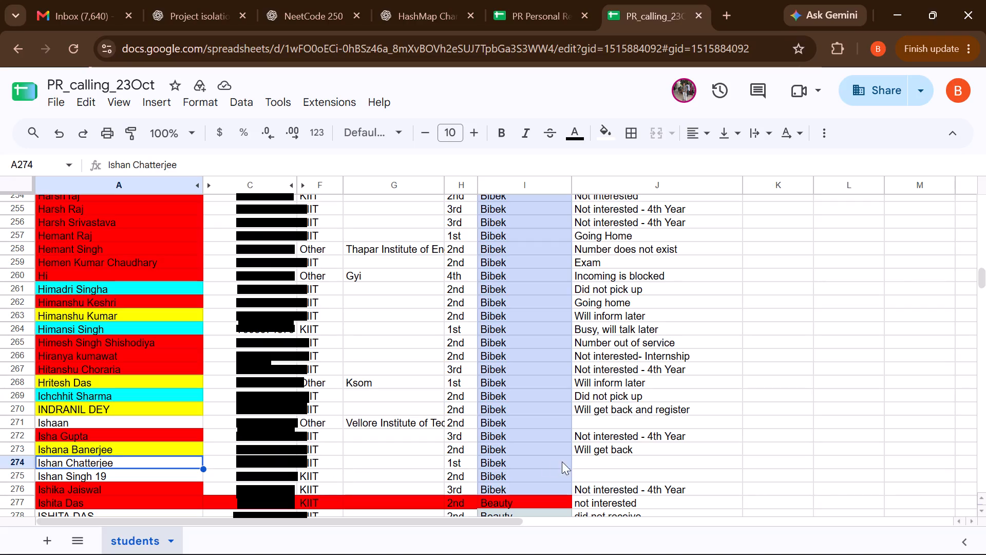
click(597, 461)
key(ctrl+v)
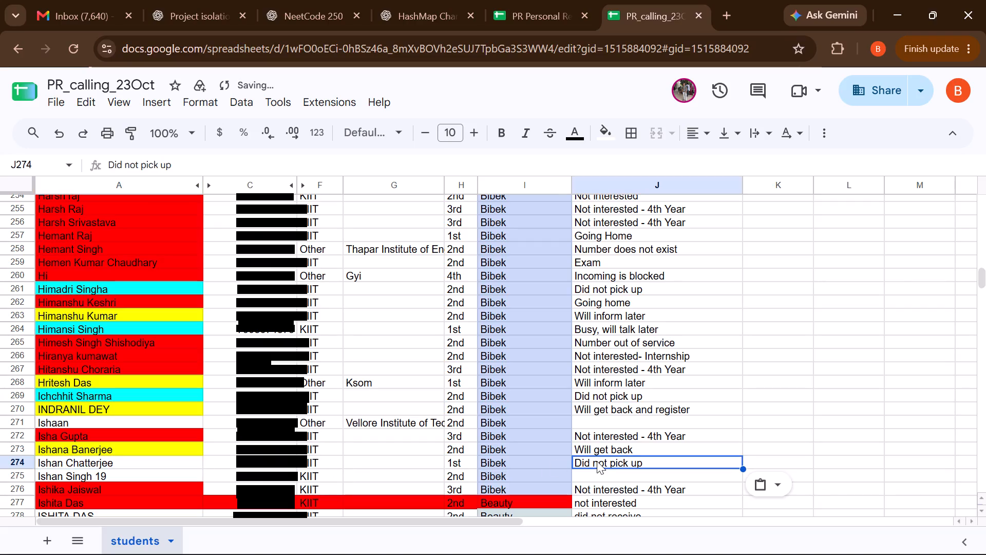
Fill the name cell A274 of the 1st-year student in row 274 with cyan.
click(184, 460)
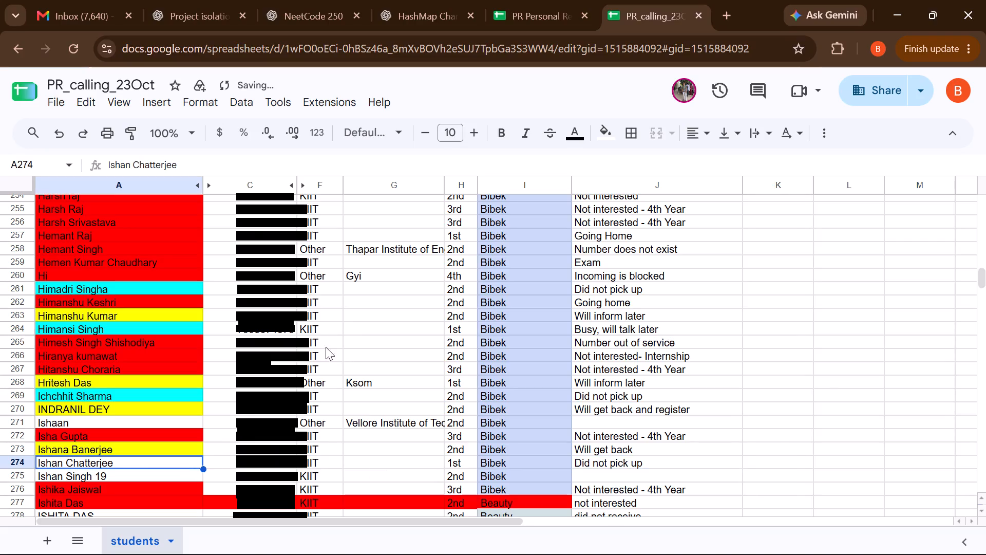
click(602, 131)
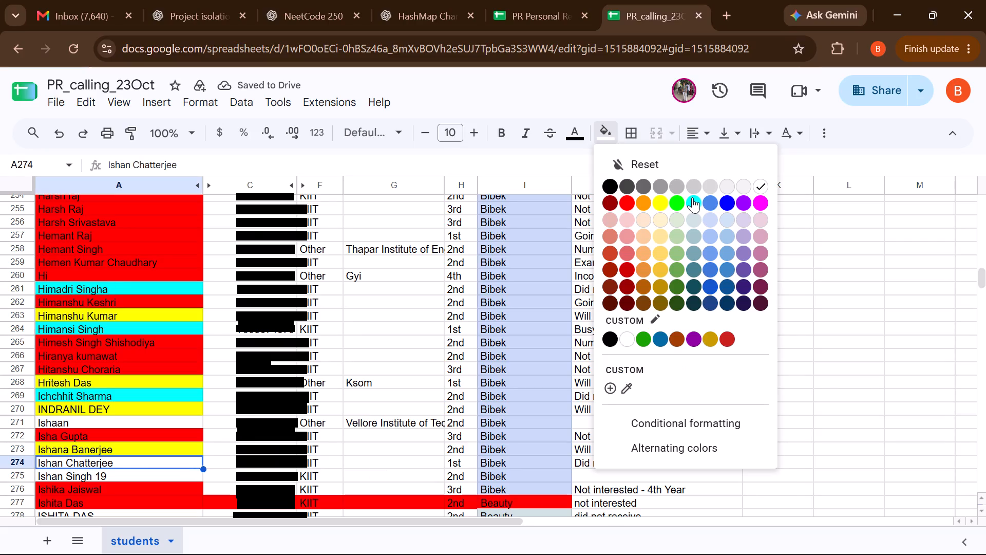
click(692, 197)
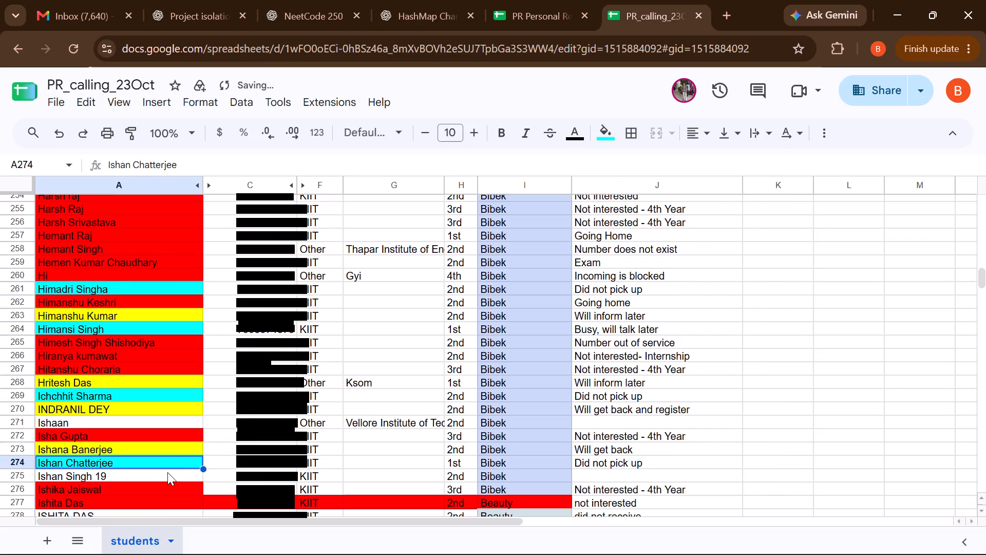
Select the name cell A275 of the 2nd-year KIIT student in row 275.
click(167, 472)
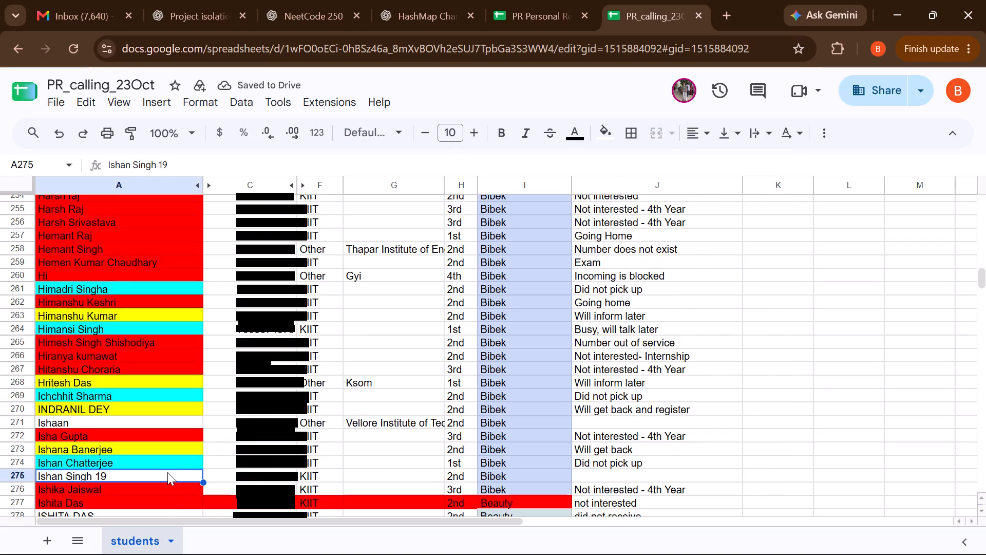
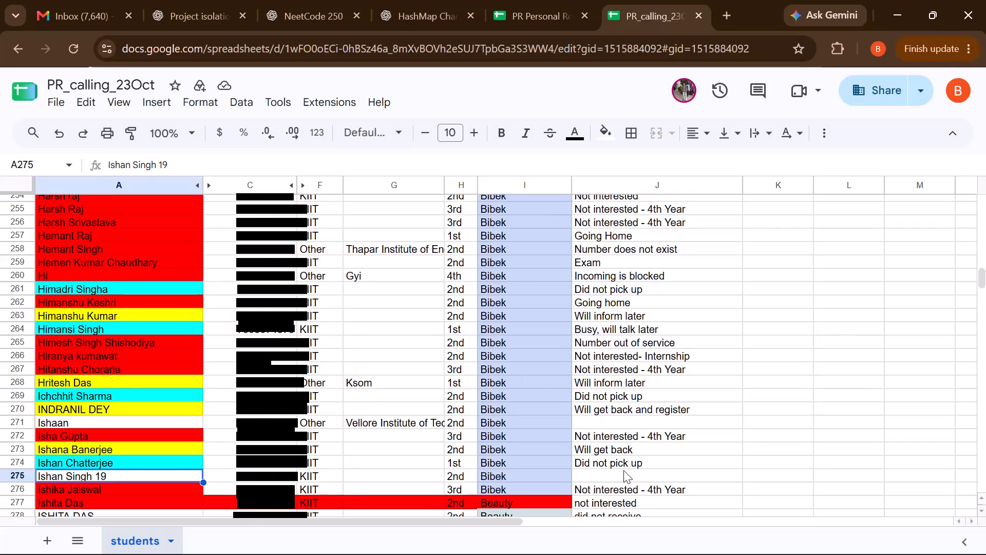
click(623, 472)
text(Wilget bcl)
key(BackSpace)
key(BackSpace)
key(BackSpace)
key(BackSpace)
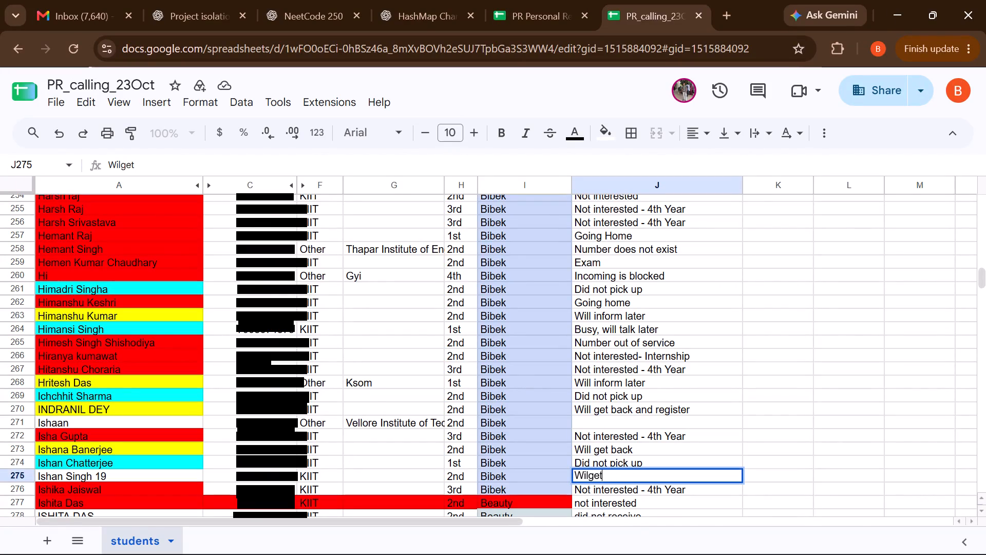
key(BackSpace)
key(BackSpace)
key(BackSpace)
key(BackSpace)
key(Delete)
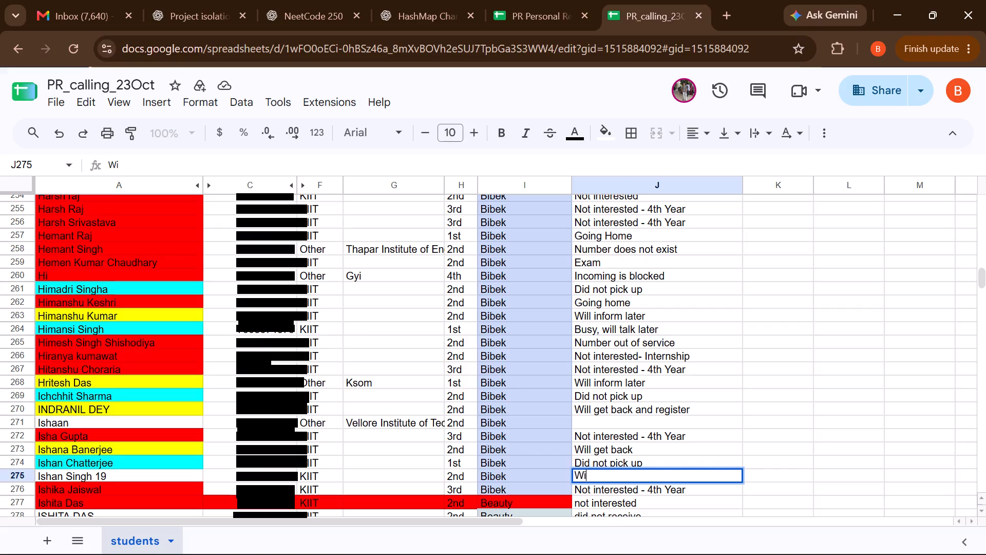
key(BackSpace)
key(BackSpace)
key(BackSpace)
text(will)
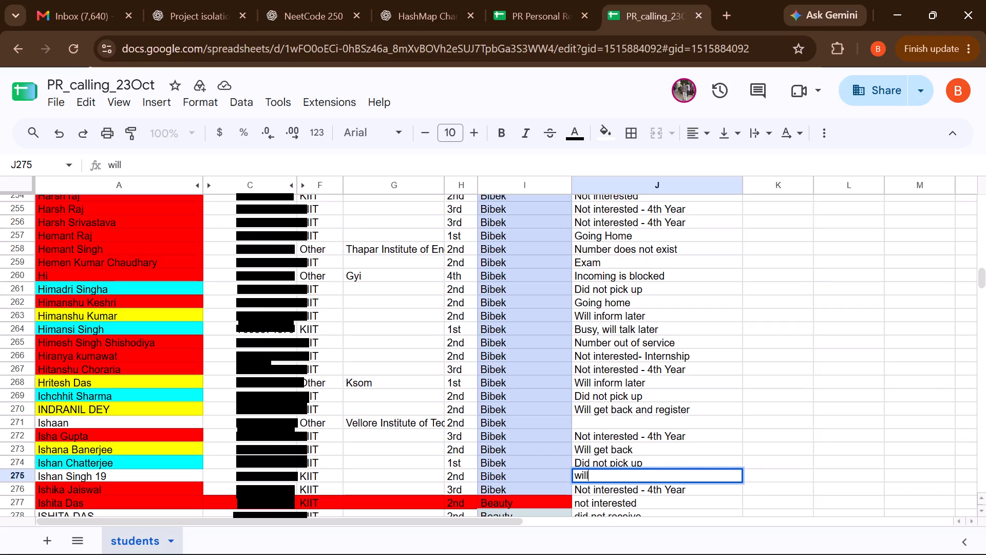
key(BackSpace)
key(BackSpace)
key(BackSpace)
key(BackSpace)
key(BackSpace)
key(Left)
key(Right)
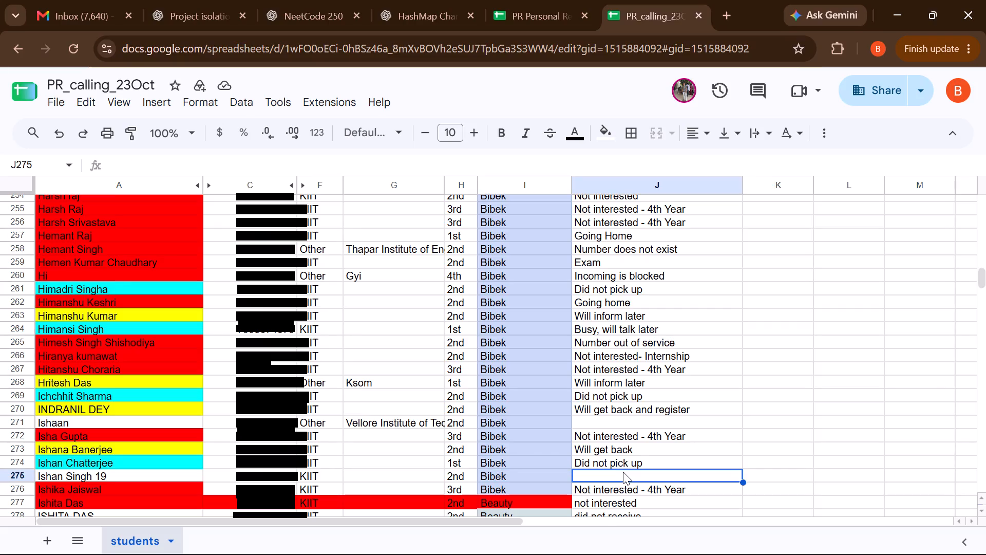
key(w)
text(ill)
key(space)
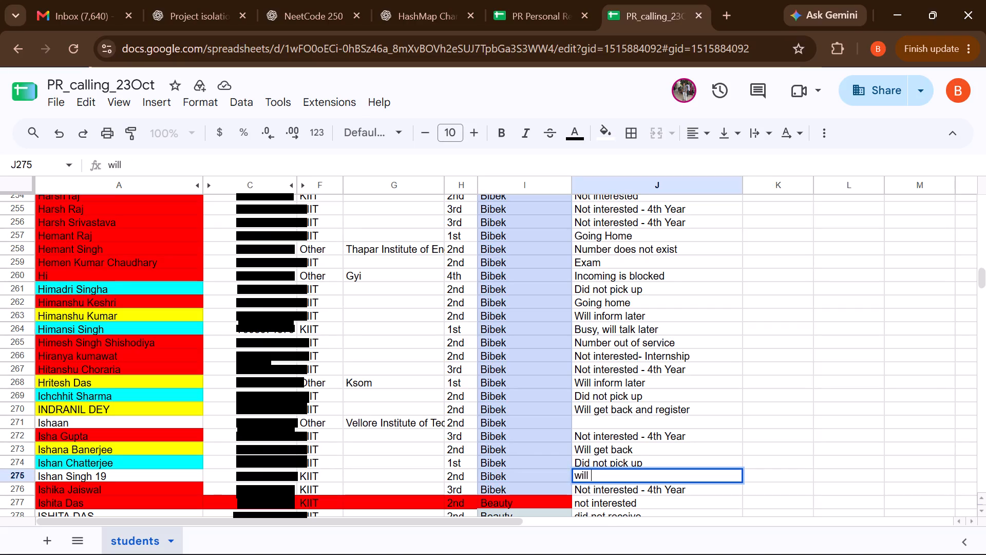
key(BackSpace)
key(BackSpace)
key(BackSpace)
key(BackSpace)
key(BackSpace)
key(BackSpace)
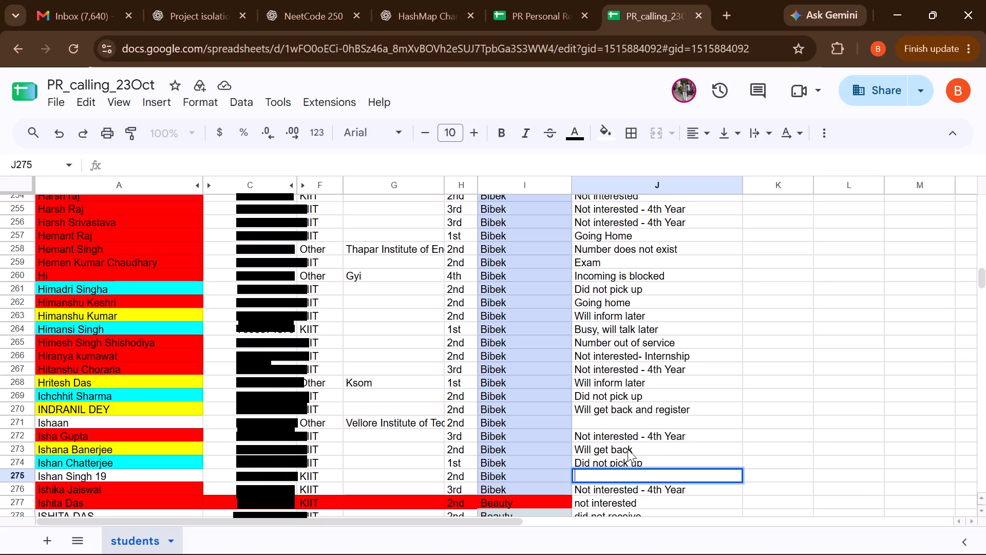
Copy the call outcome "Will get back" from cell J273 into cell J275 for the 2nd-year KIIT student.
click(628, 449)
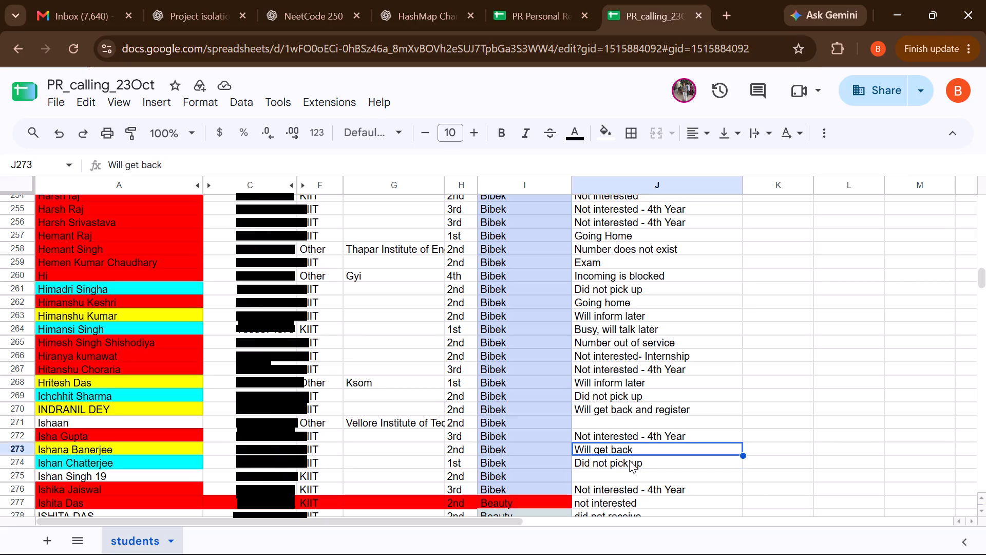
key(ctrl+c)
click(624, 478)
key(ctrl+v)
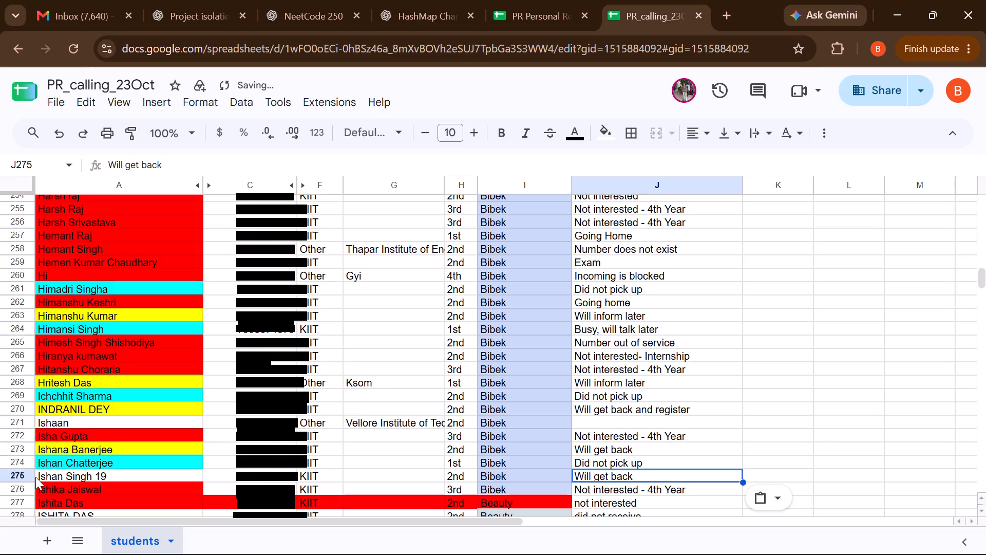
Fill the name cell A275 of the 2nd-year KIIT student in row 275 with yellow.
click(48, 479)
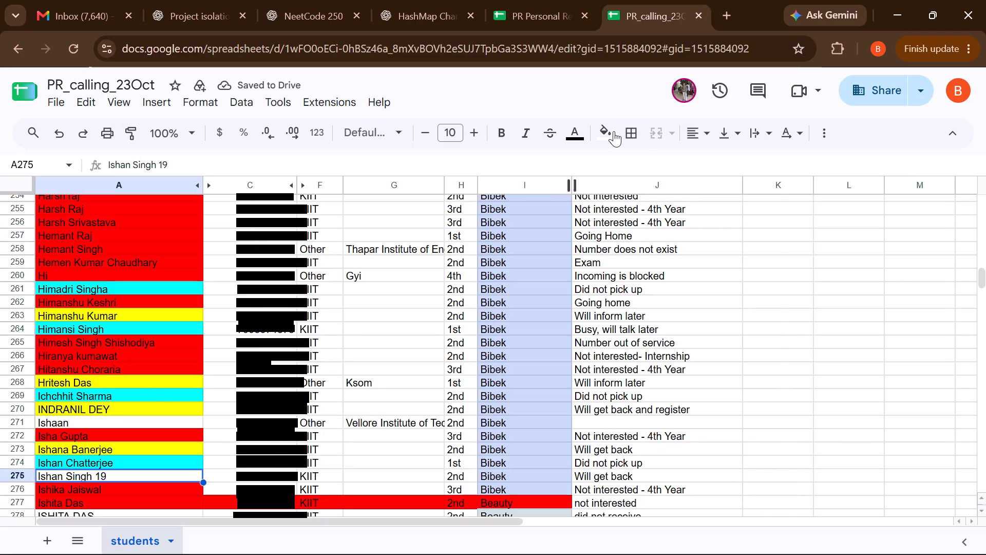
scroll(613, 131, right, 2)
click(613, 131)
click(662, 198)
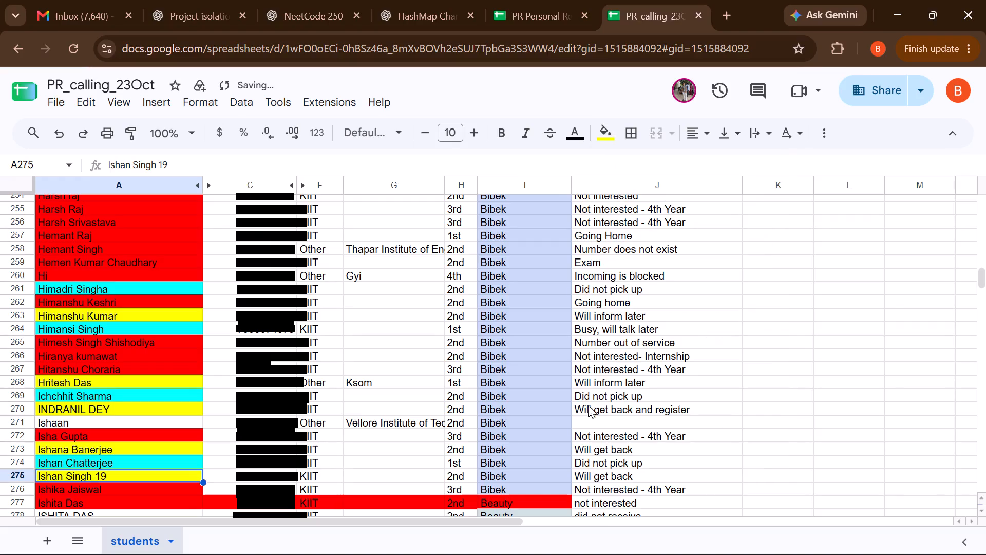
Select the empty call outcome cell J271 of the 2nd-year Vellore Institute student in row 271.
click(593, 420)
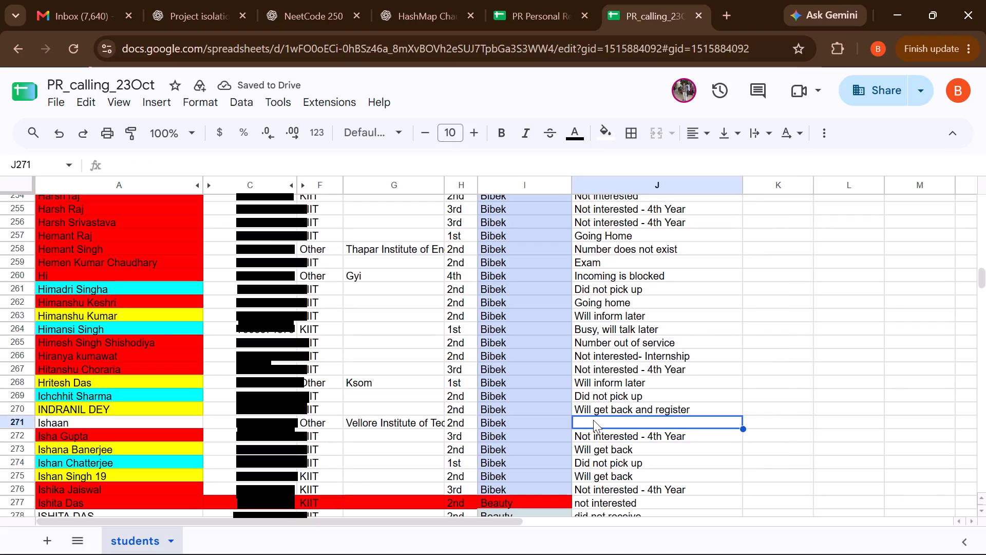
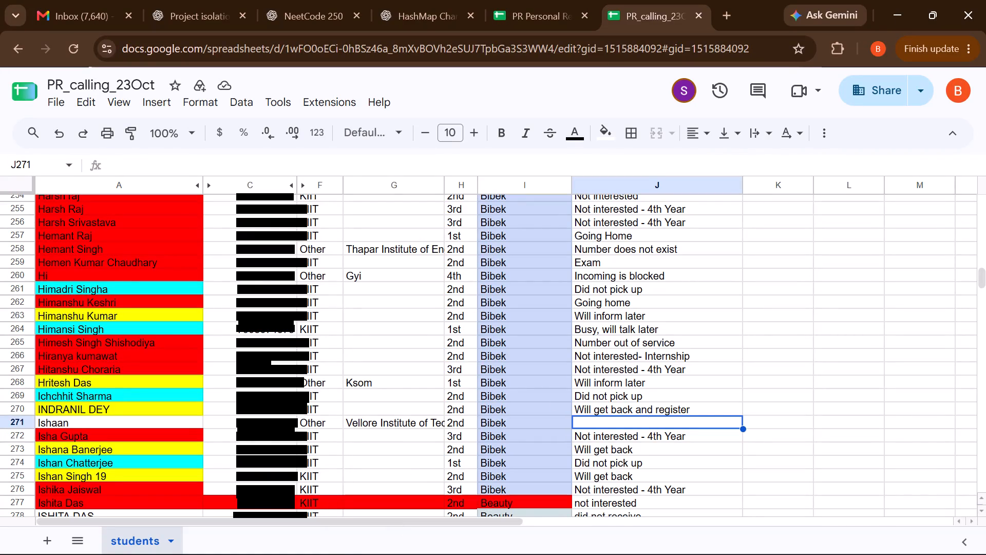
Paste the copied call outcome "Will get back" into cell J271 for the 2nd-year Vellore Institute student.
click(670, 407)
click(663, 420)
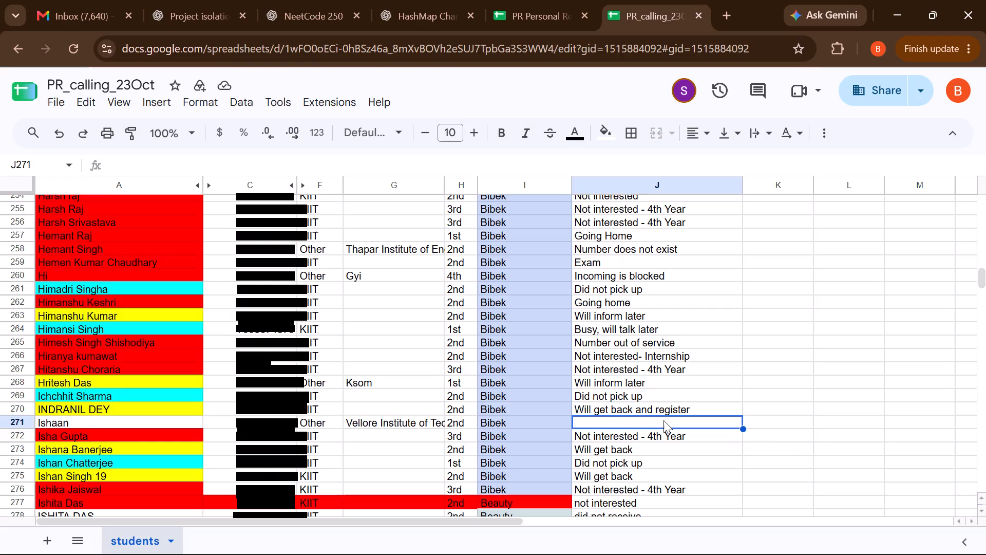
key(ctrl+v)
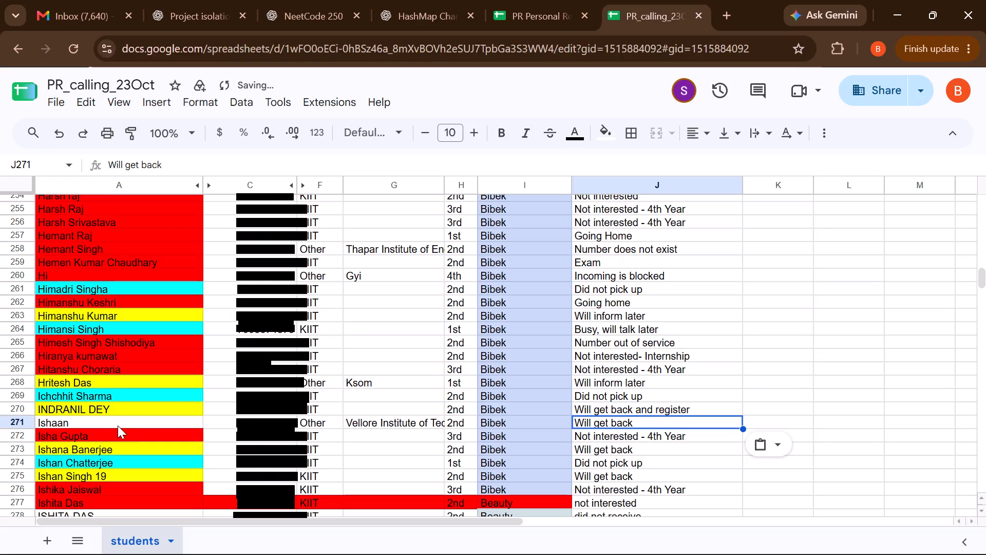
Fill the name cell A271 of the 2nd-year Vellore Institute student with yellow.
click(118, 419)
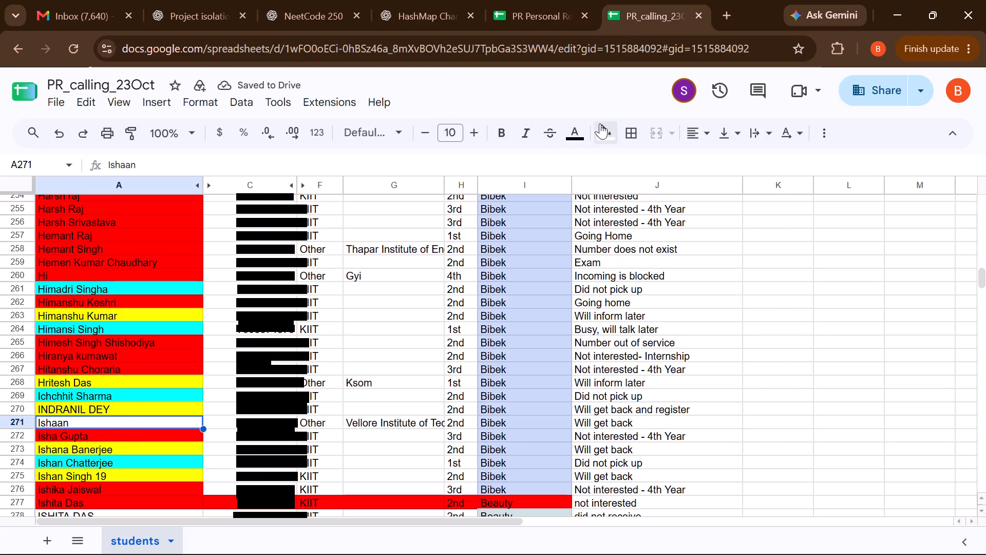
click(600, 123)
click(656, 204)
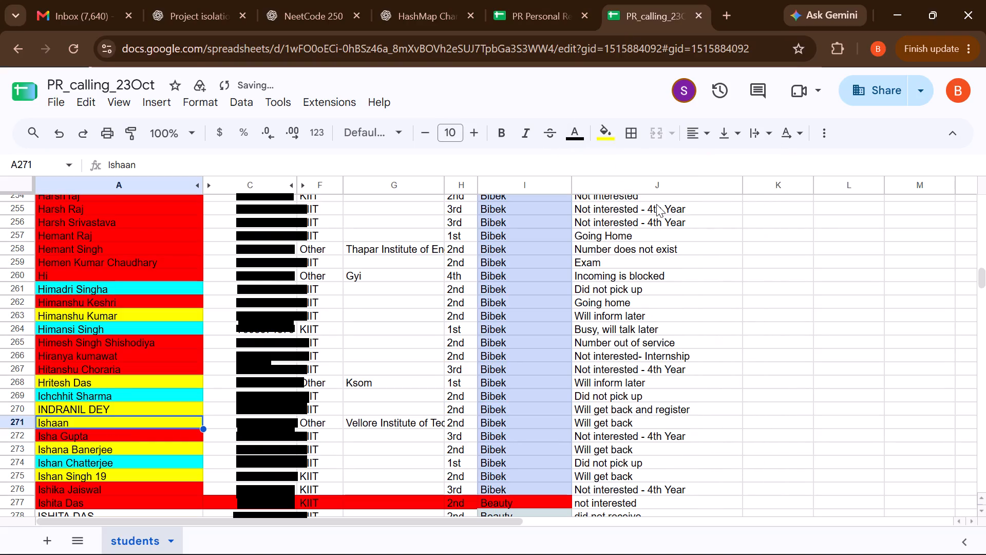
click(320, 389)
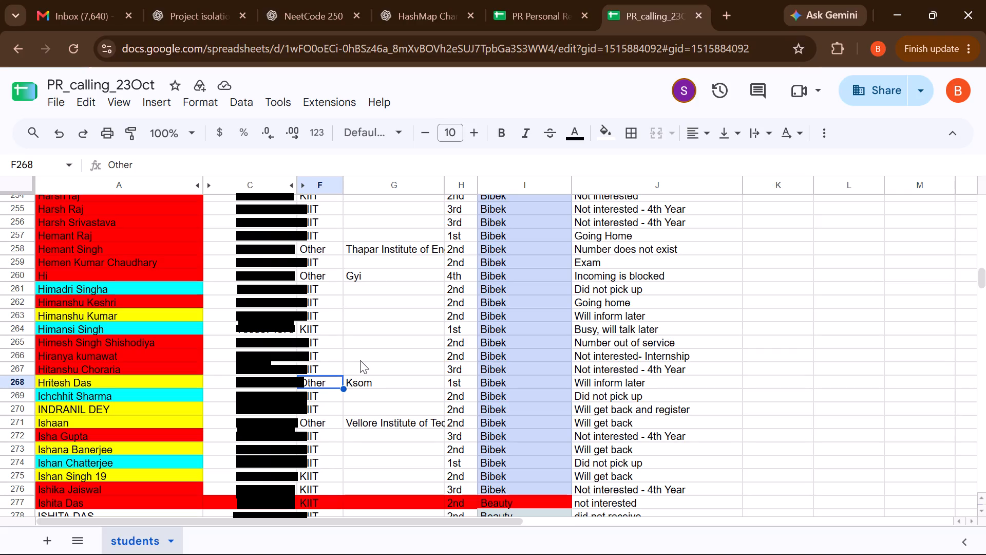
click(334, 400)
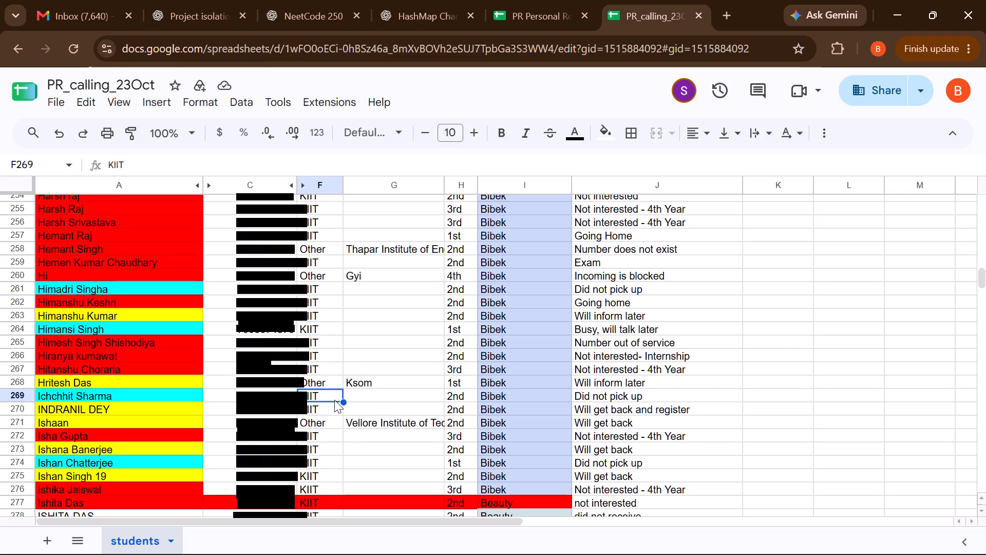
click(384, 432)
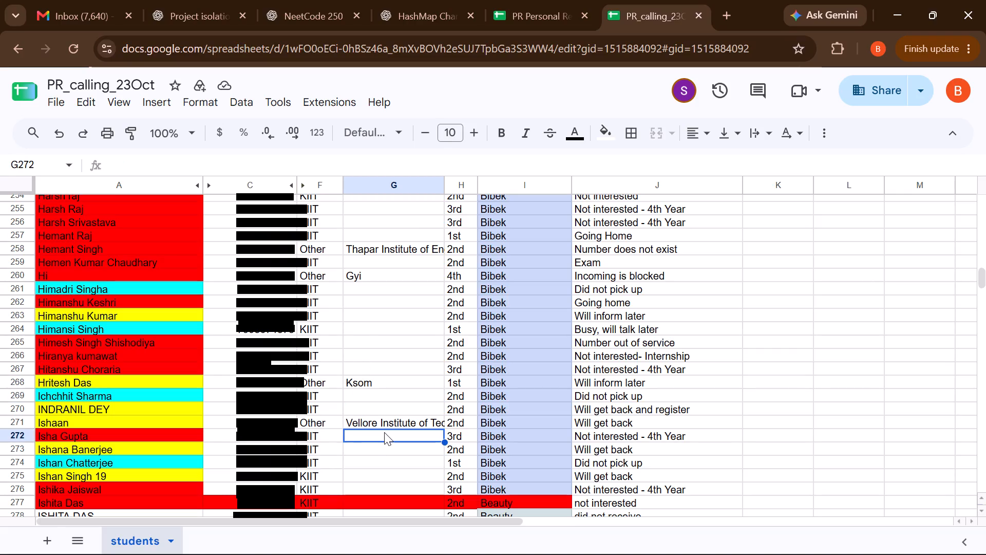